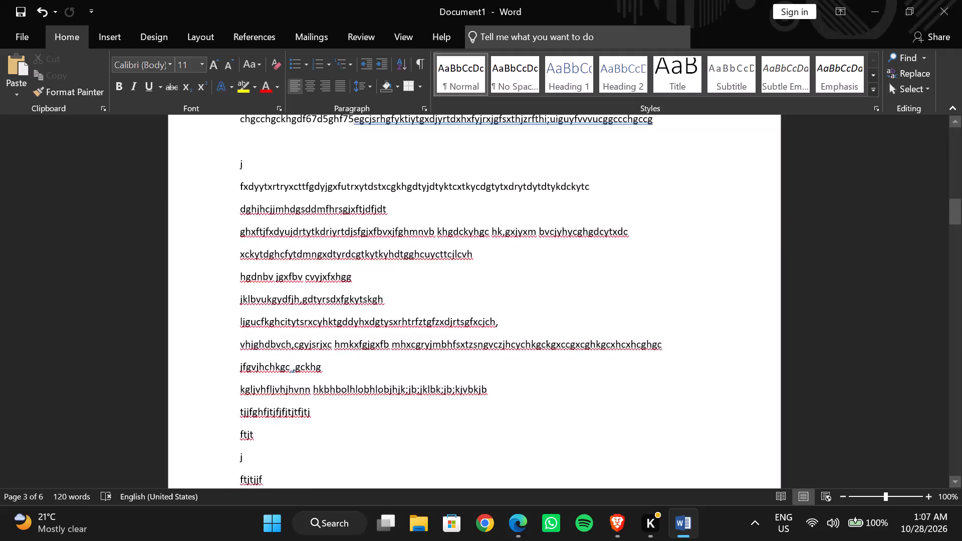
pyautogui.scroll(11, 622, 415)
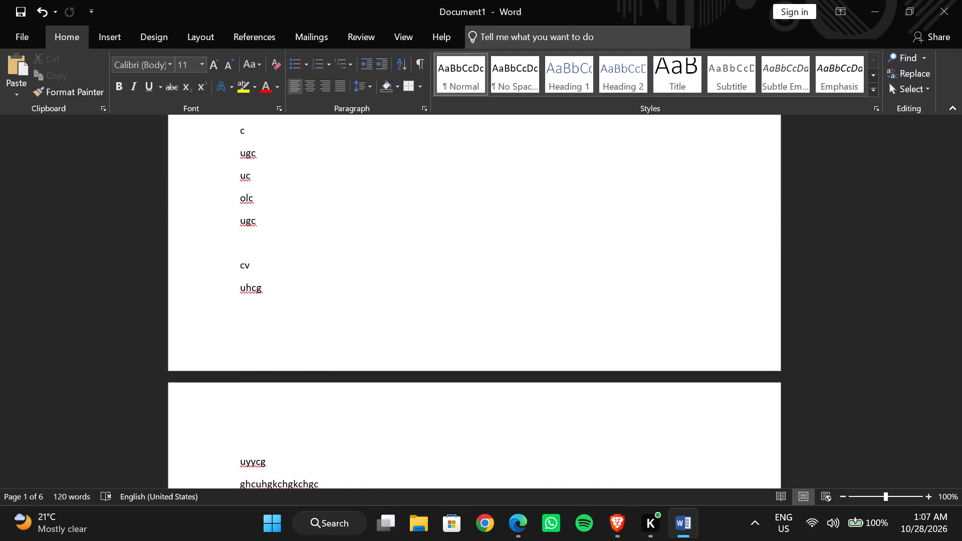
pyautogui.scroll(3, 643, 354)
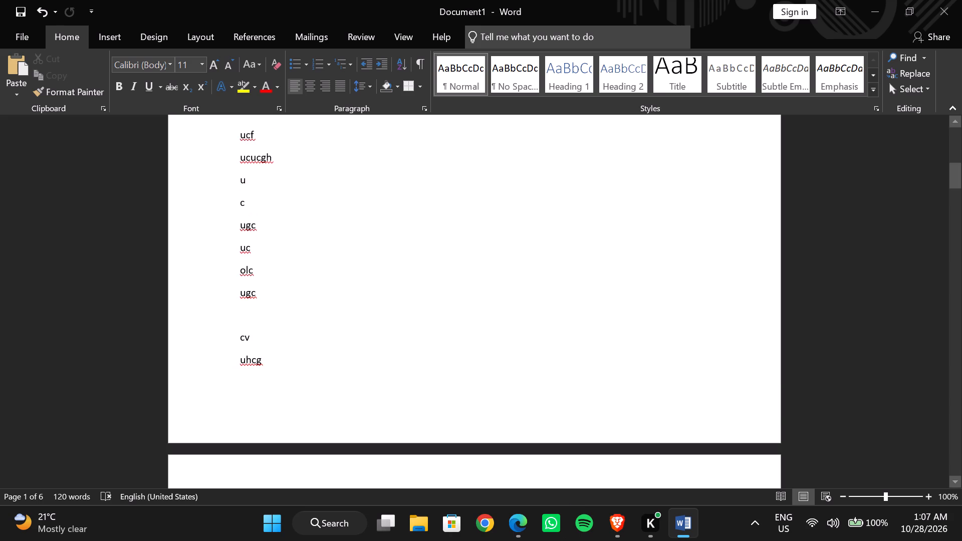
# Open CC lab 8.docx from the cc folder in Downloads and enable editing.
pyautogui.click(423, 524)
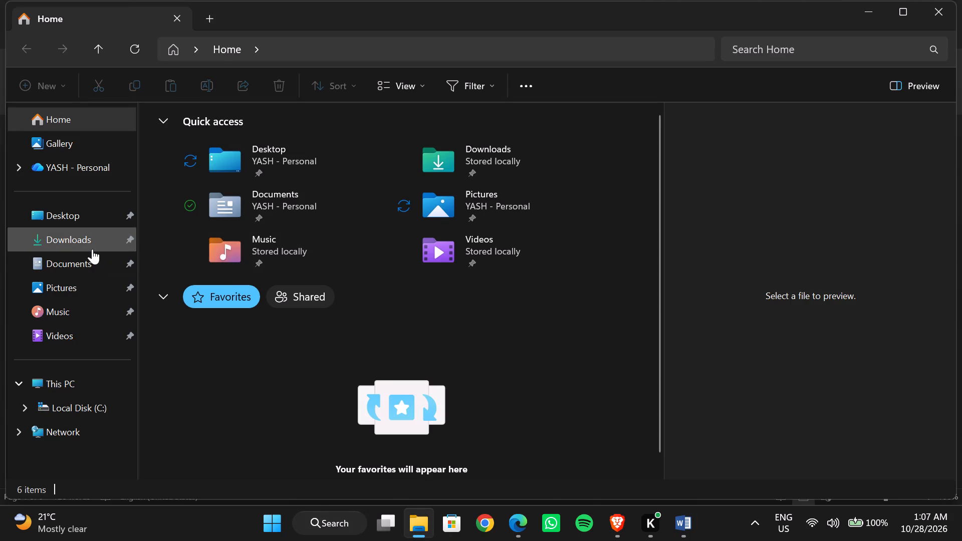
pyautogui.click(92, 248)
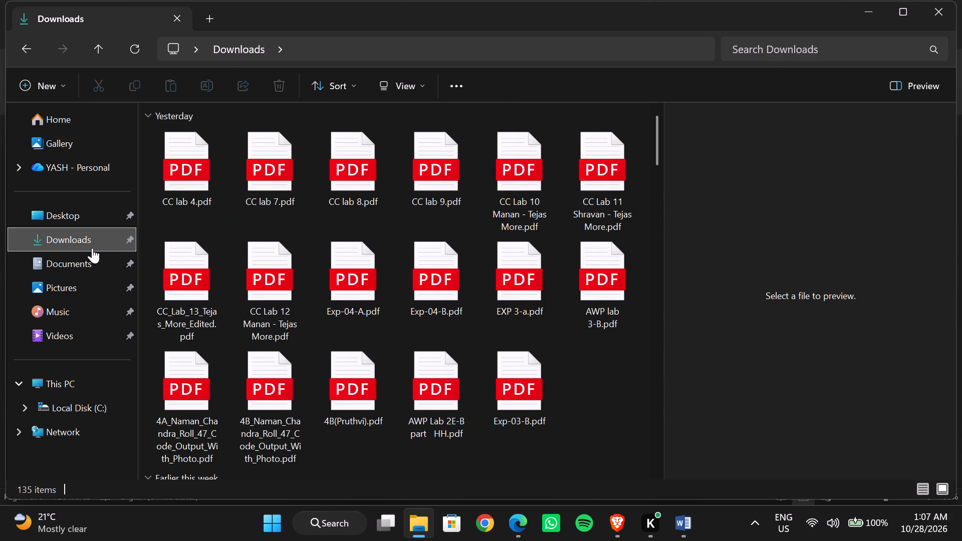
pyautogui.click(75, 273)
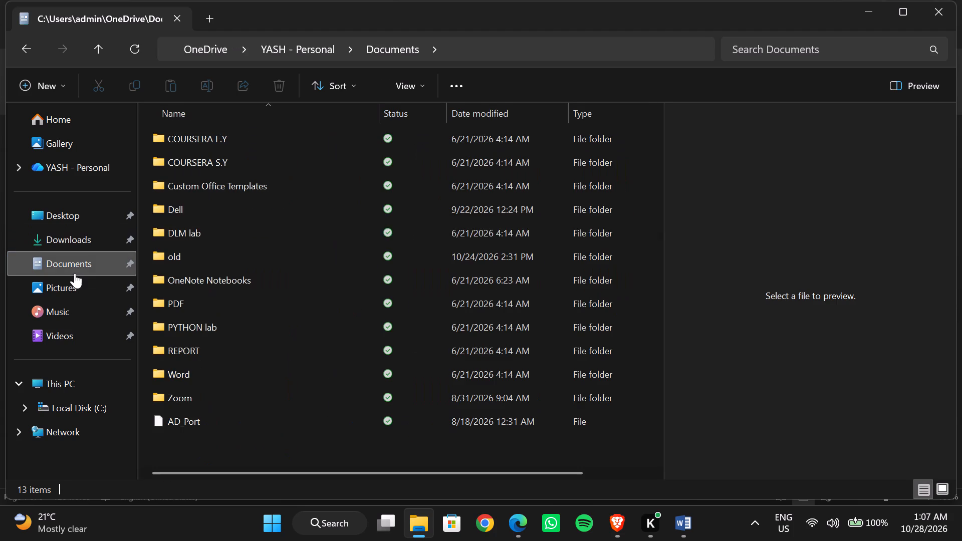
pyautogui.click(79, 244)
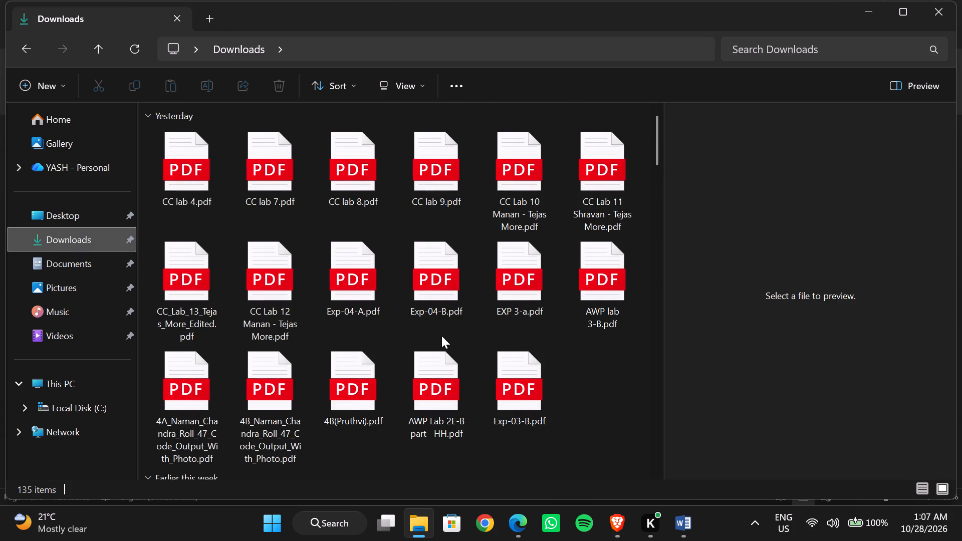
pyautogui.scroll(-6, 467, 349)
pyautogui.scroll(4, 471, 350)
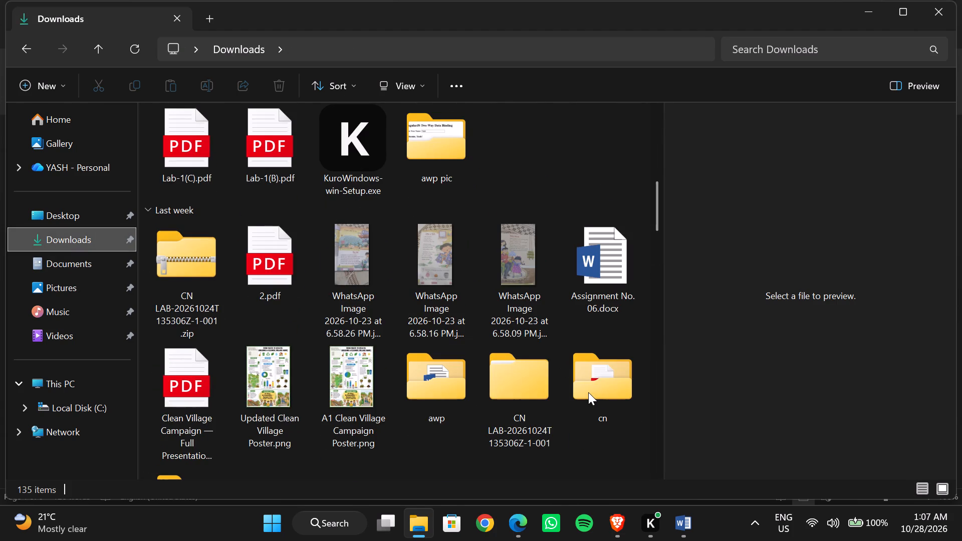
pyautogui.scroll(-3, 393, 365)
pyautogui.scroll(2, 532, 341)
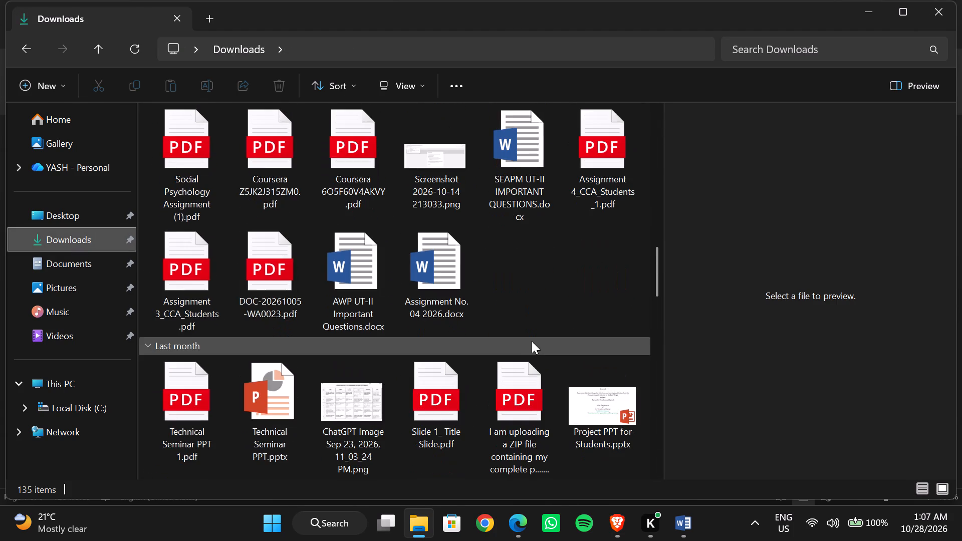
pyautogui.doubleClick(215, 270)
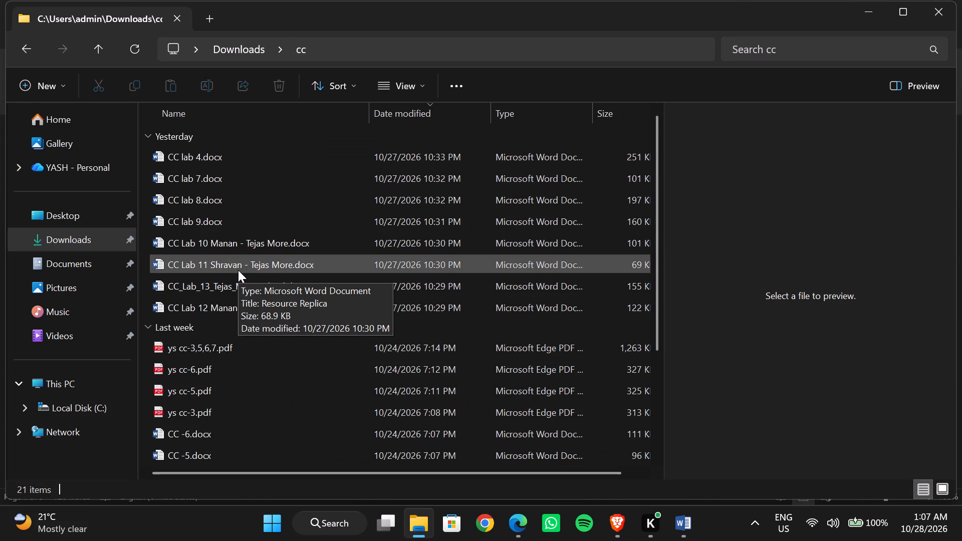
pyautogui.doubleClick(223, 198)
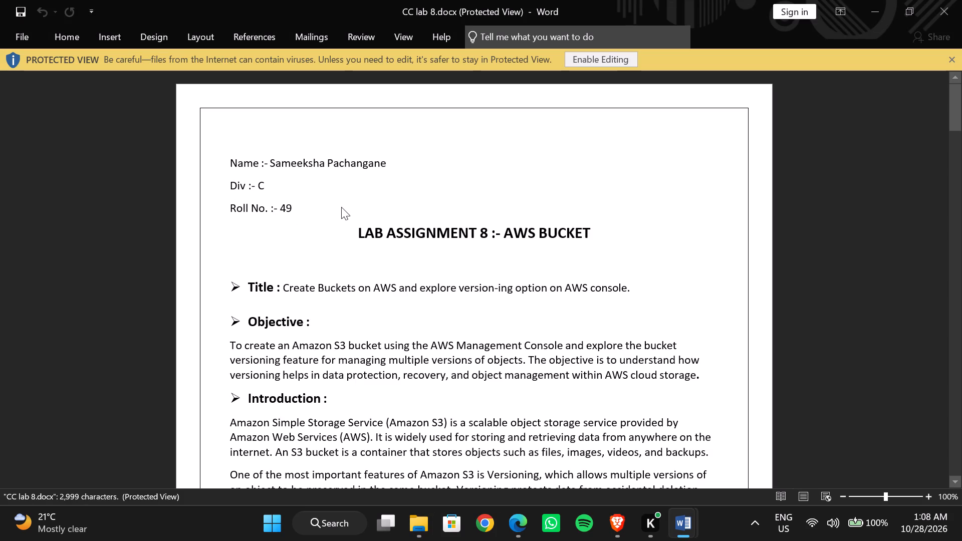
pyautogui.click(603, 57)
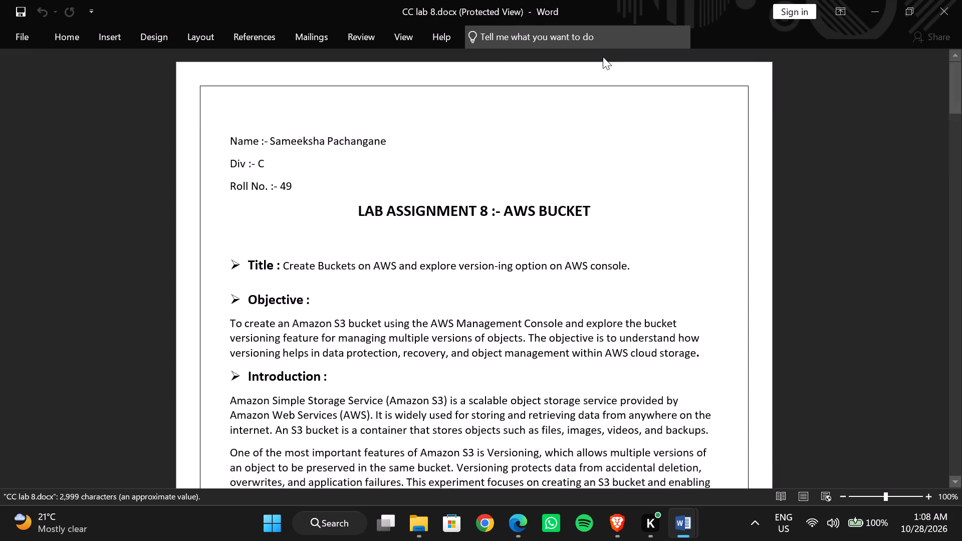
# Replace the name on the document's Name line with the new student's name, keeping Div on its own line.
pyautogui.moveTo(399, 206); pyautogui.dragTo(309, 207)
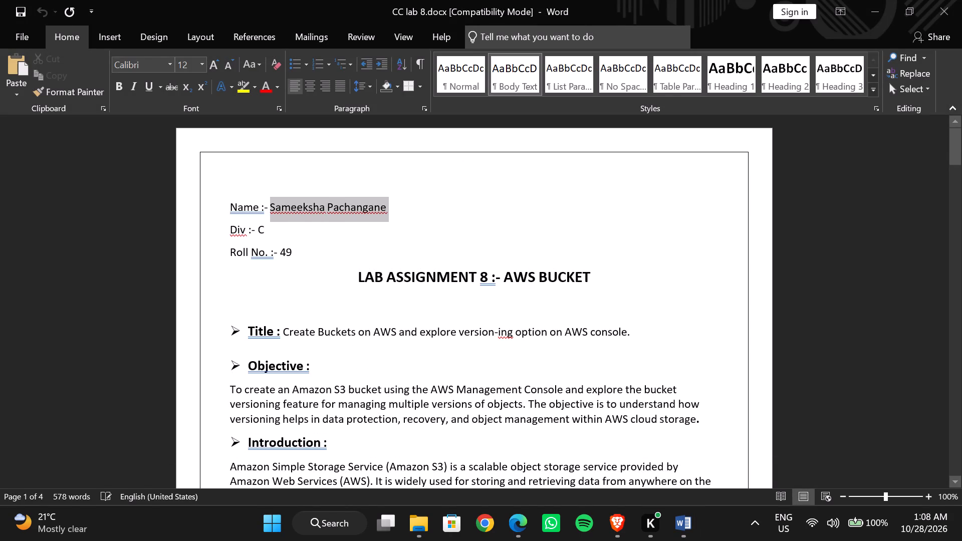
pyautogui.moveTo(309, 207); pyautogui.dragTo(294, 208)
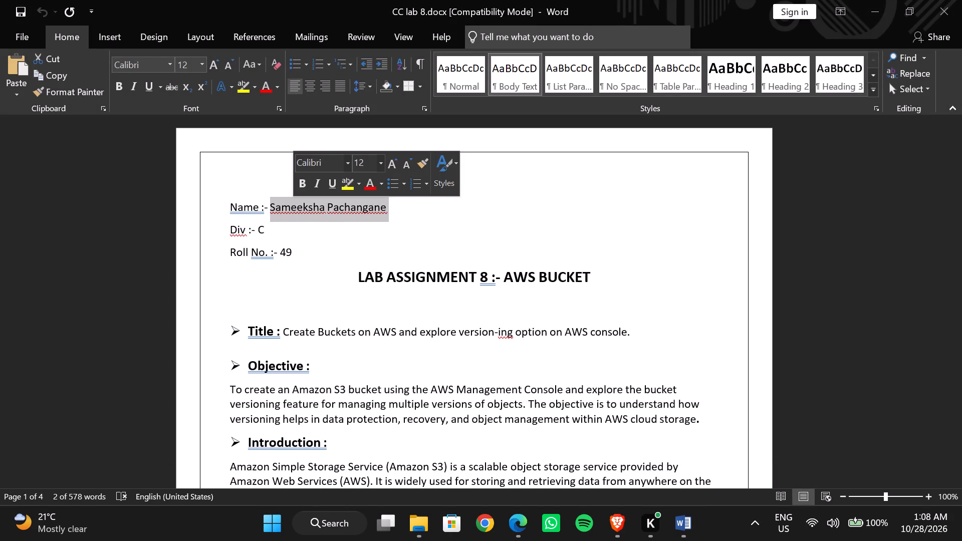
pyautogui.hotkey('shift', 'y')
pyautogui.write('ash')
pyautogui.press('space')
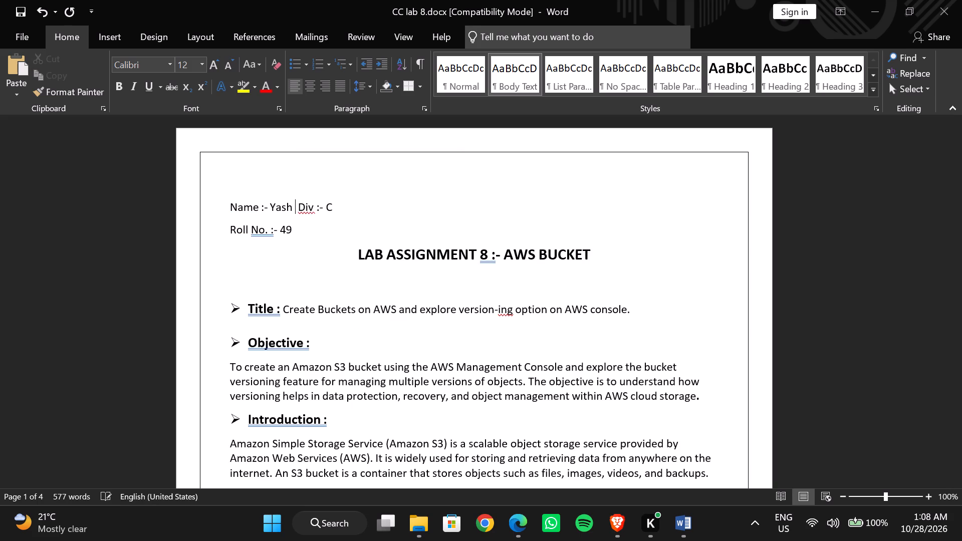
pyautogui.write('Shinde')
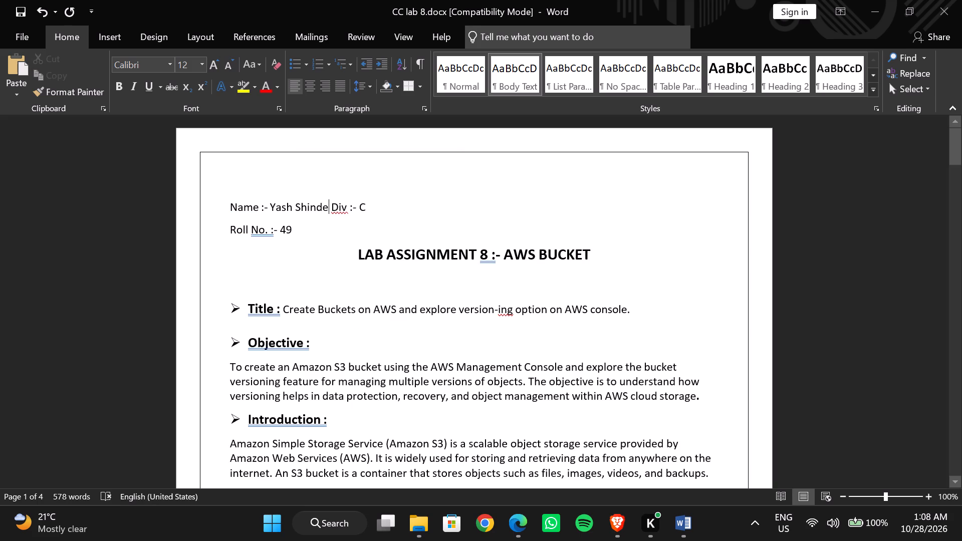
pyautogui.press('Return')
# Change the roll number in the document header to 62.
pyautogui.click(301, 249)
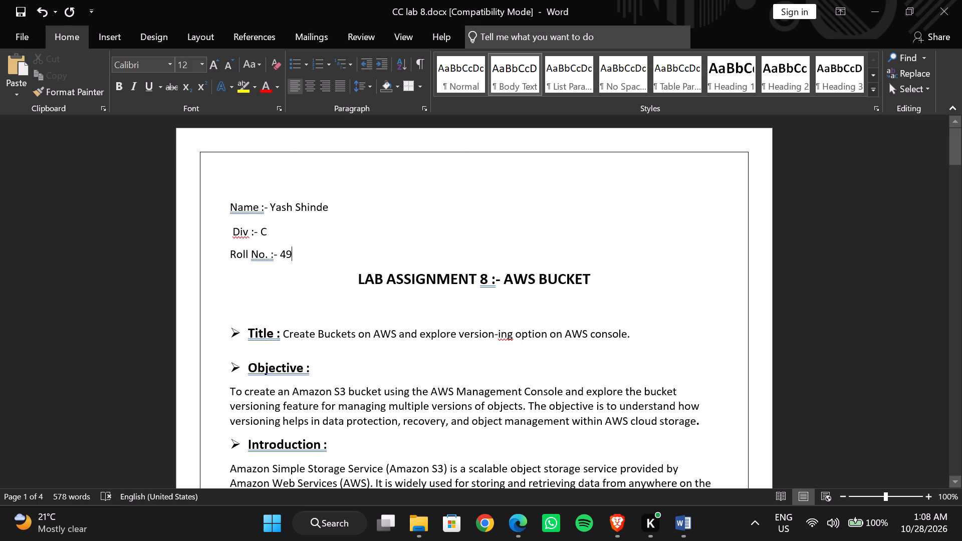
pyautogui.press('BackSpace')
pyautogui.press('BackSpace')
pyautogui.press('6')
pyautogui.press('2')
# Review the rest of the lab 8 document, through the AWS console screenshots at its end and back to the beginning.
pyautogui.scroll(-8, 404, 305)
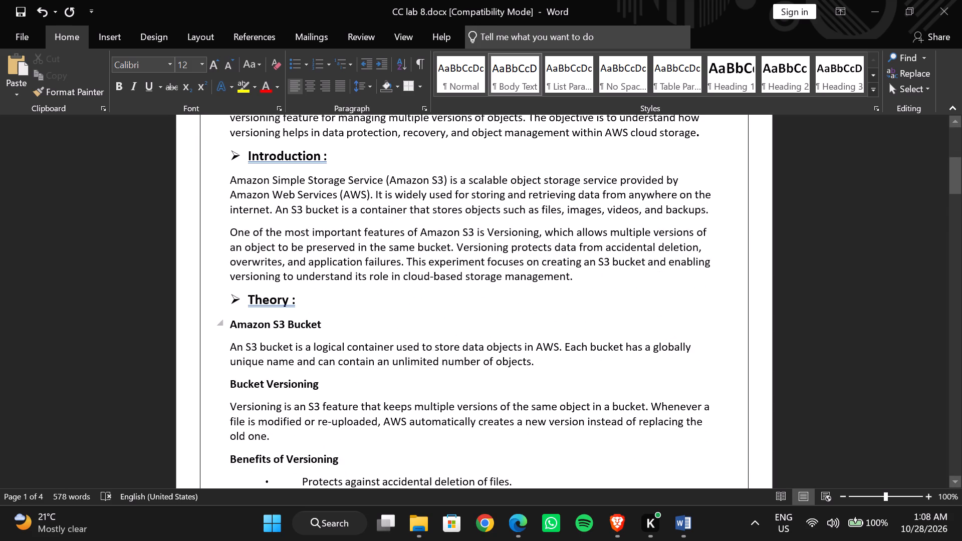
pyautogui.scroll(-15, 428, 313)
pyautogui.scroll(-20, 425, 307)
pyautogui.scroll(1, 446, 272)
pyautogui.scroll(-20, 446, 272)
pyautogui.scroll(-2, 446, 272)
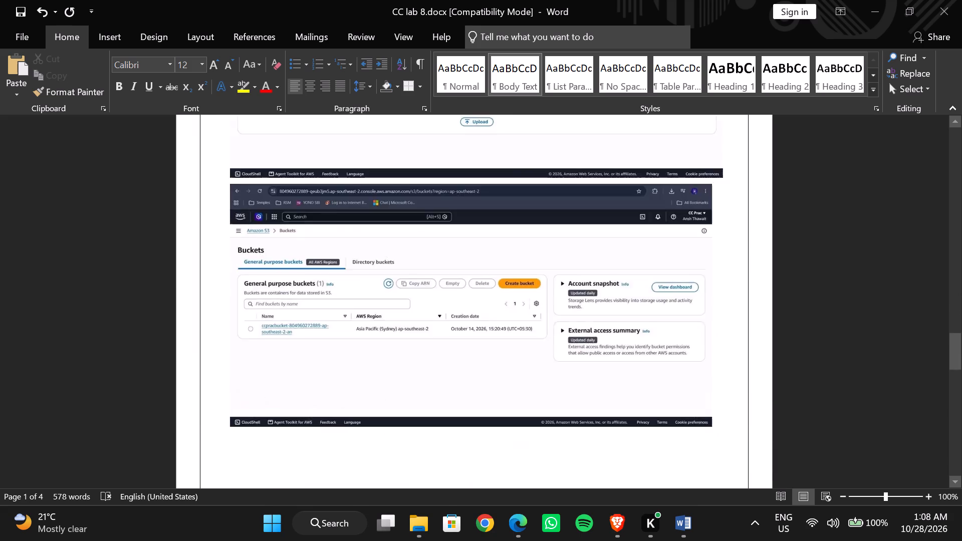
pyautogui.scroll(-20, 452, 275)
pyautogui.scroll(20, 456, 282)
pyautogui.scroll(4, 456, 282)
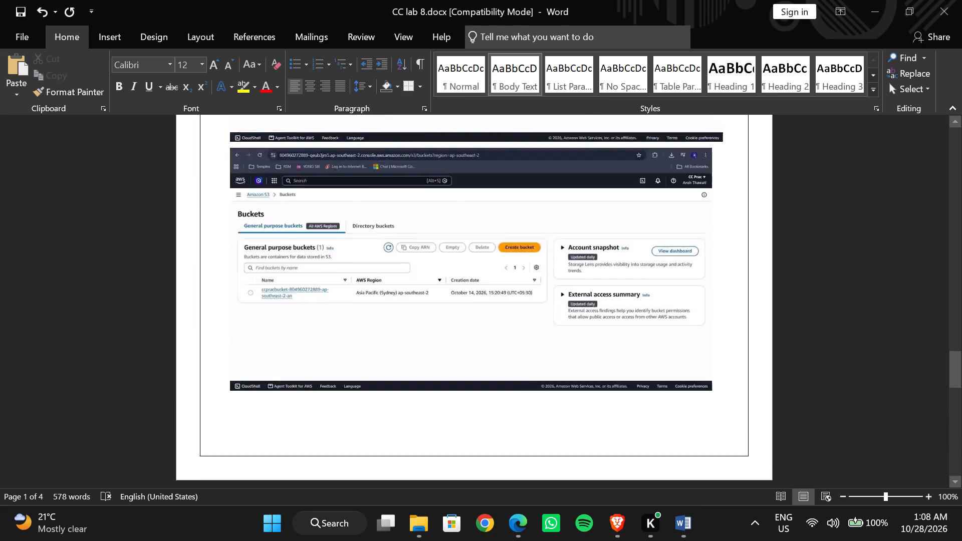
pyautogui.scroll(20, 498, 309)
pyautogui.scroll(20, 498, 309)
pyautogui.scroll(11, 498, 309)
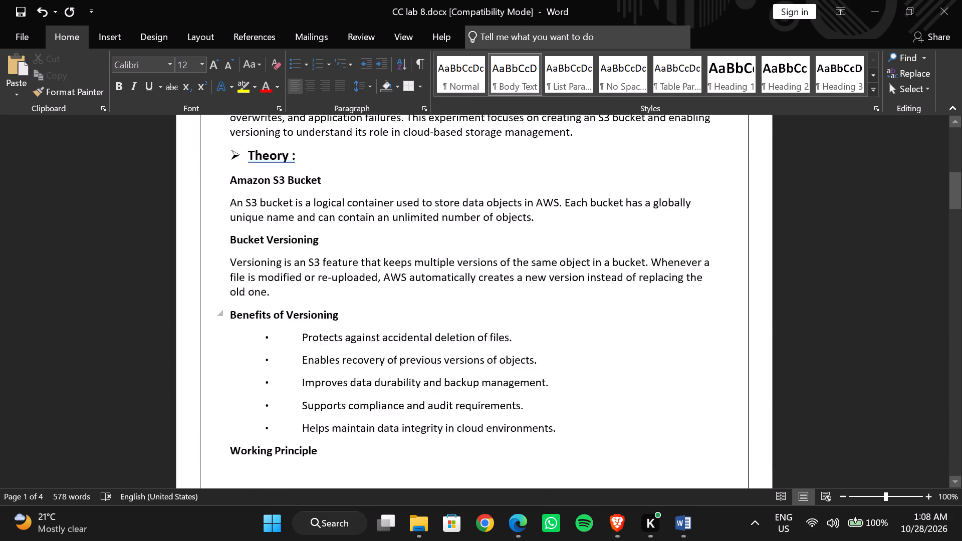
pyautogui.scroll(17, 512, 311)
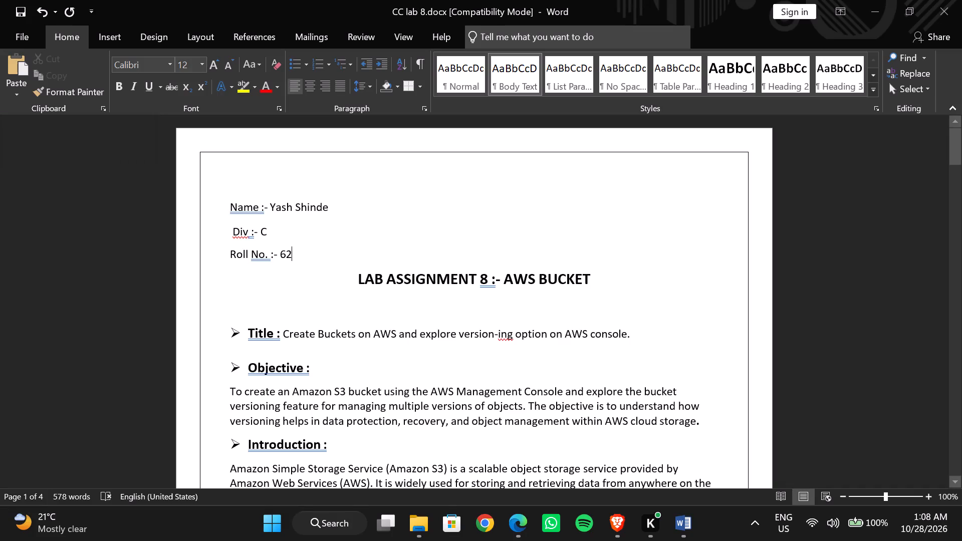
# Export the document as a PDF named ys cc-8 in the cc folder and look over the published file.
pyautogui.click(16, 46)
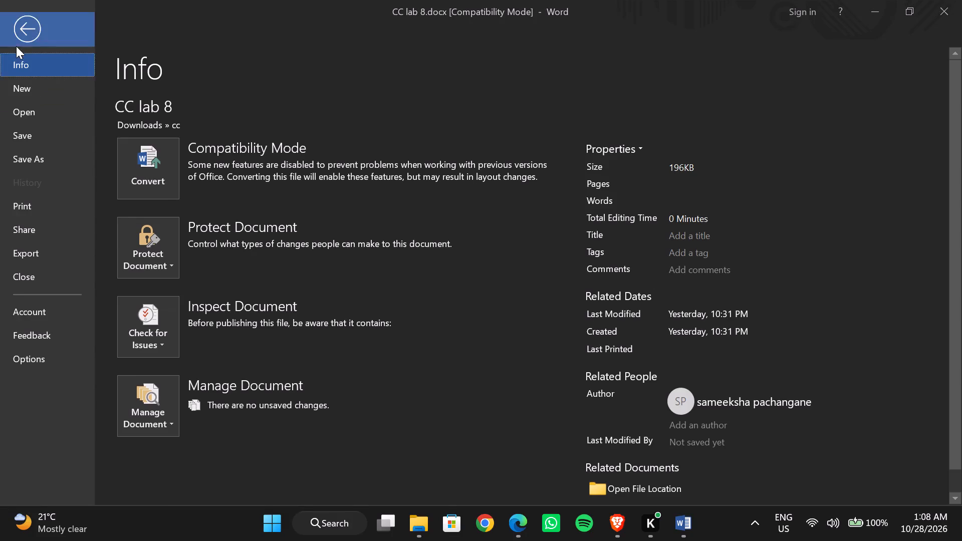
pyautogui.click(51, 165)
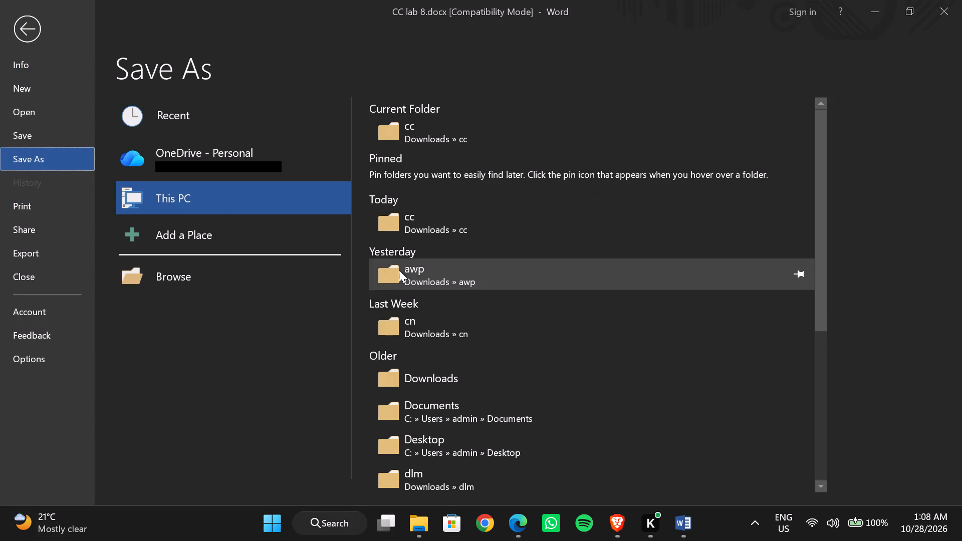
pyautogui.click(27, 252)
pyautogui.click(407, 200)
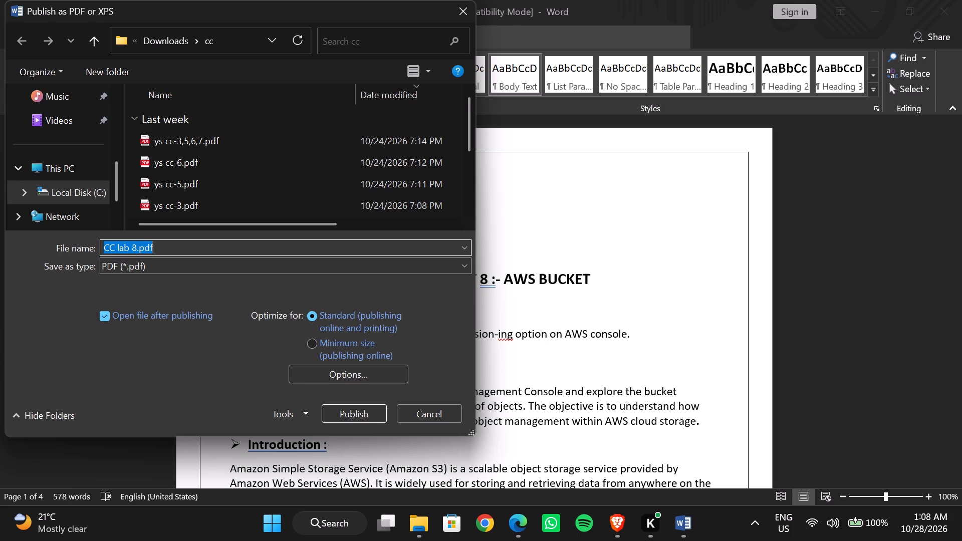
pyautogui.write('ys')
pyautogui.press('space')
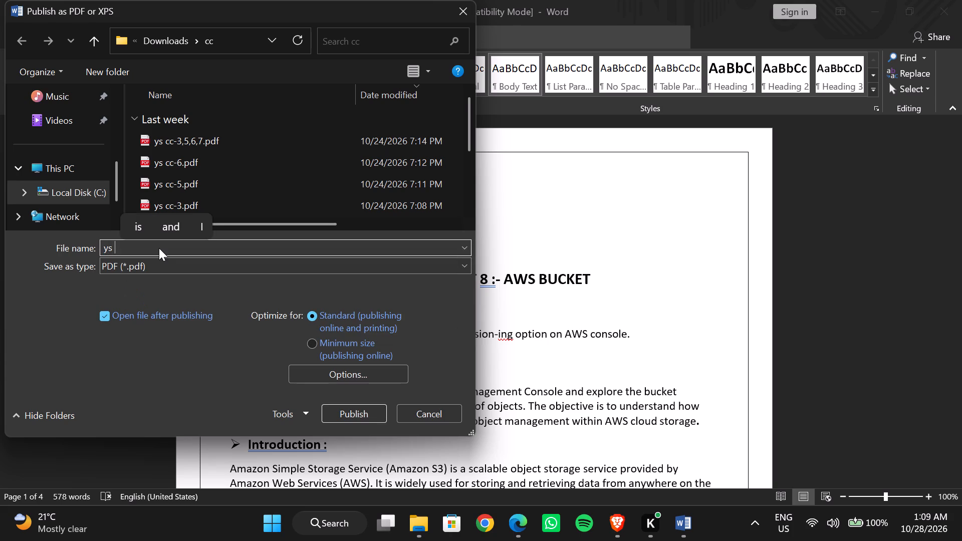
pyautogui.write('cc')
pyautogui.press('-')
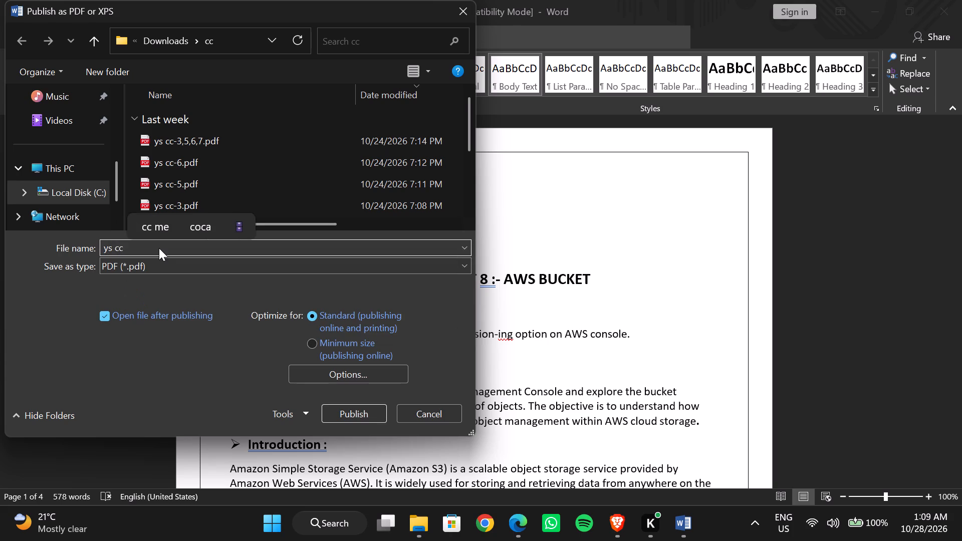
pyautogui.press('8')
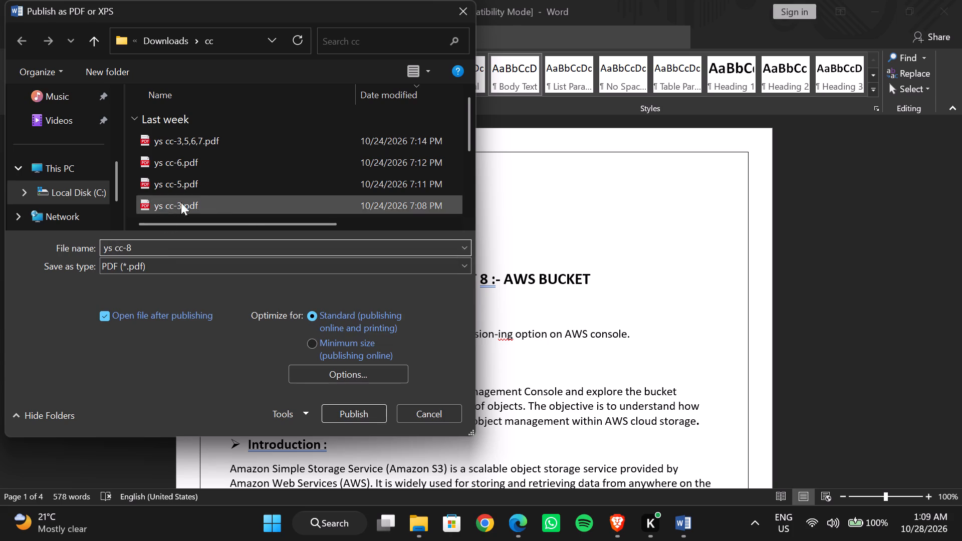
pyautogui.click(365, 411)
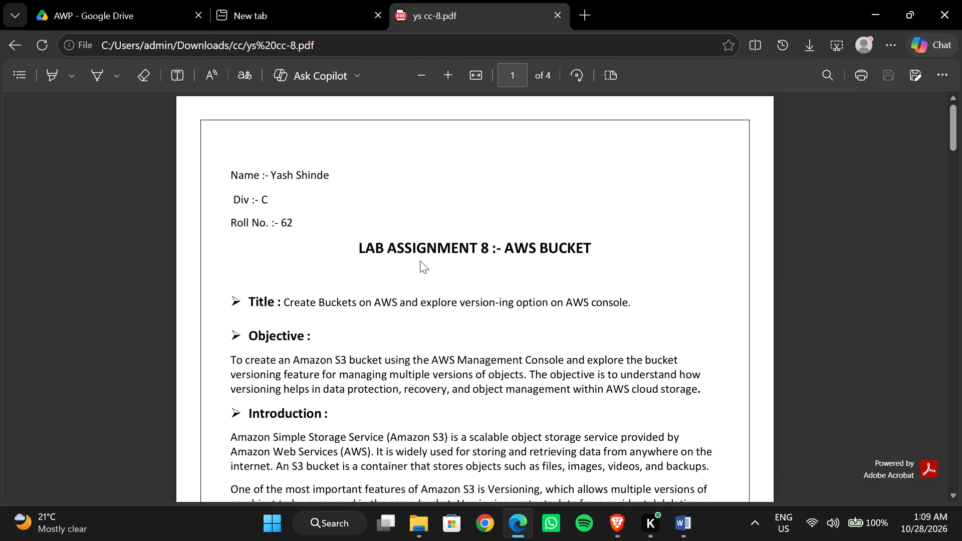
pyautogui.scroll(-15, 551, 300)
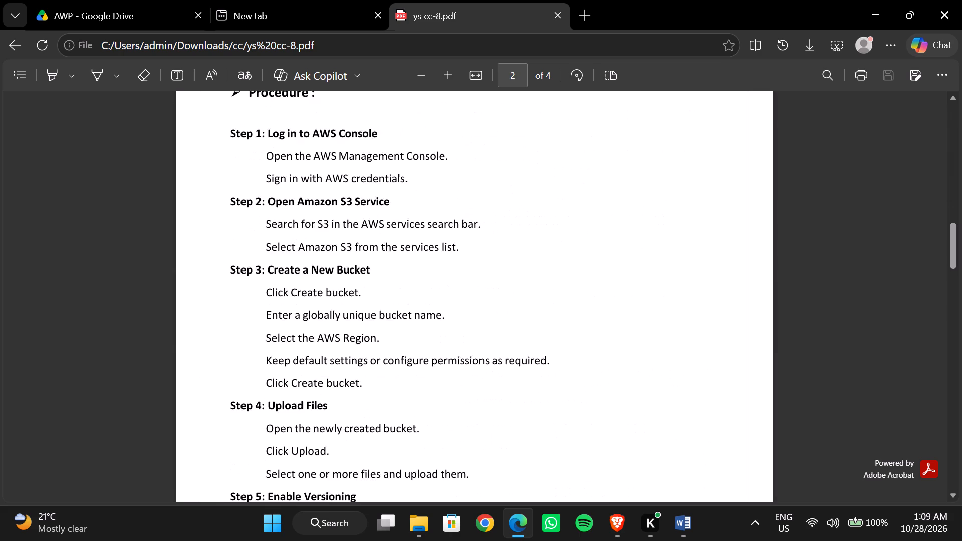
pyautogui.scroll(18, 559, 286)
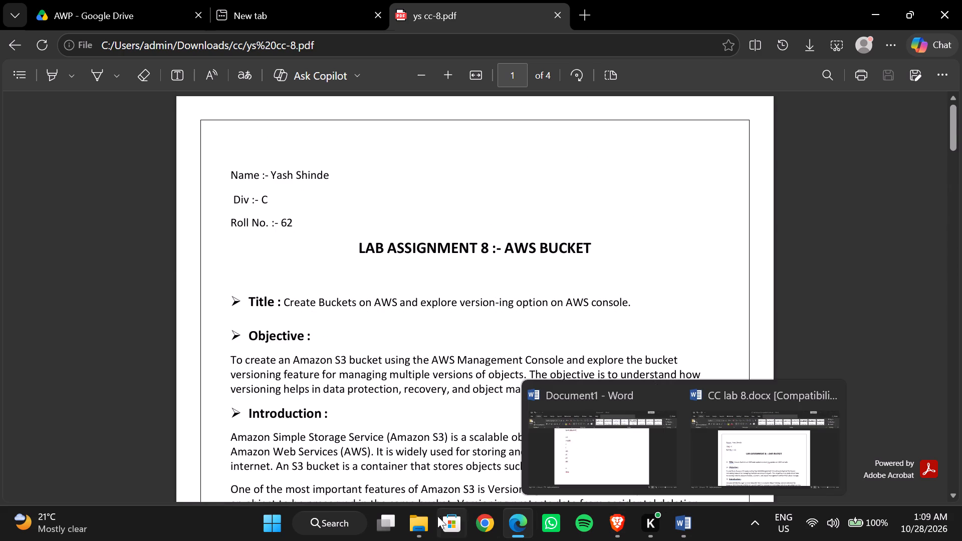
# Open CC lab 9.docx from the cc folder.
pyautogui.click(429, 519)
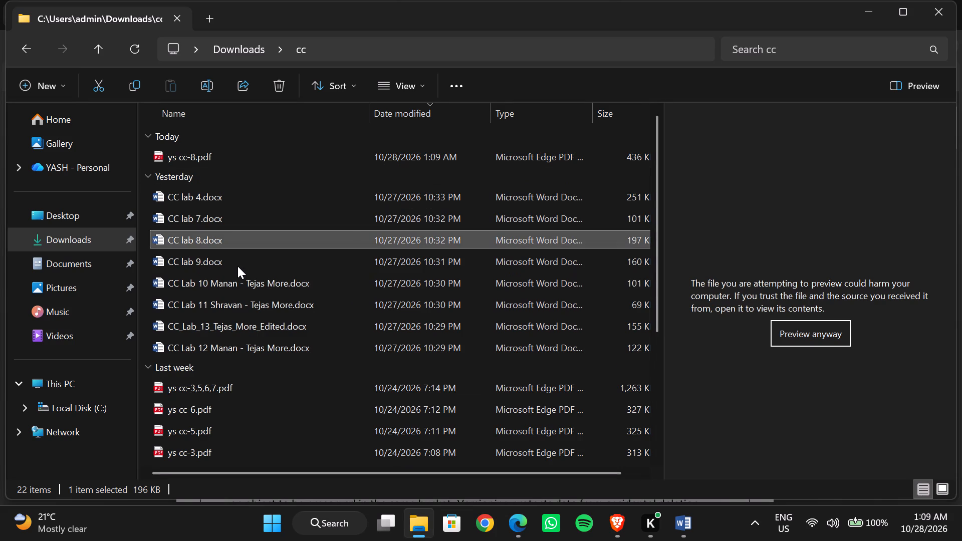
pyautogui.doubleClick(239, 262)
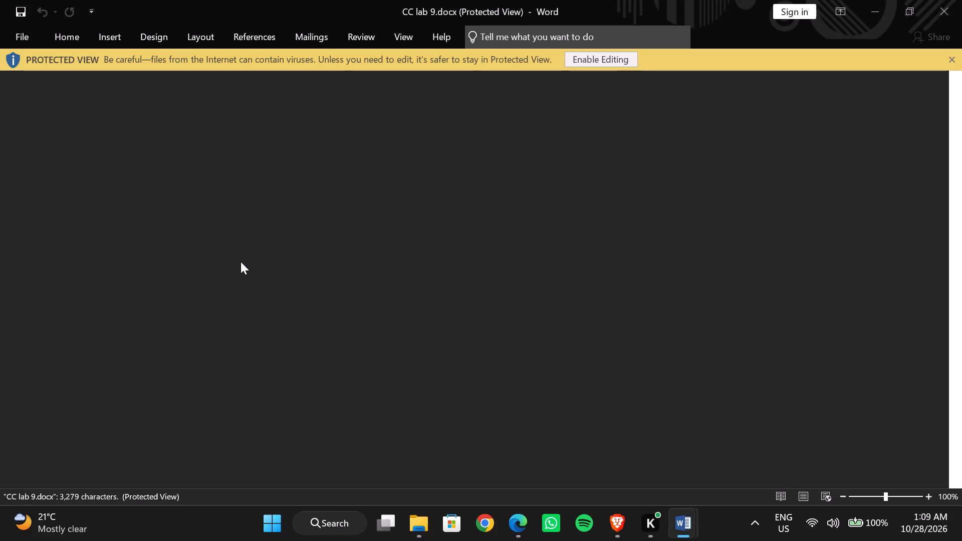
# Set the lab 9 document aside and close CC lab 8.docx without saving its changes.
pyautogui.click(874, 15)
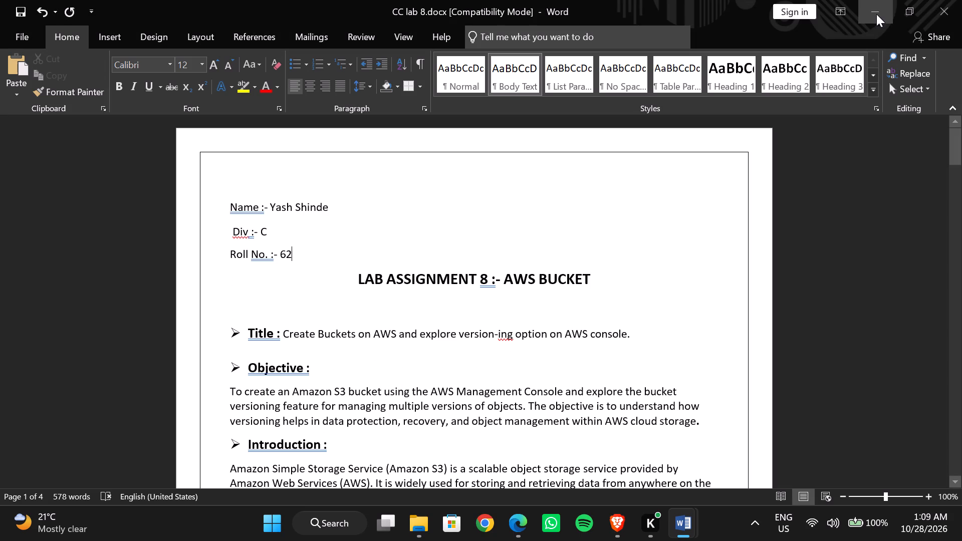
pyautogui.click(961, 0)
pyautogui.click(491, 291)
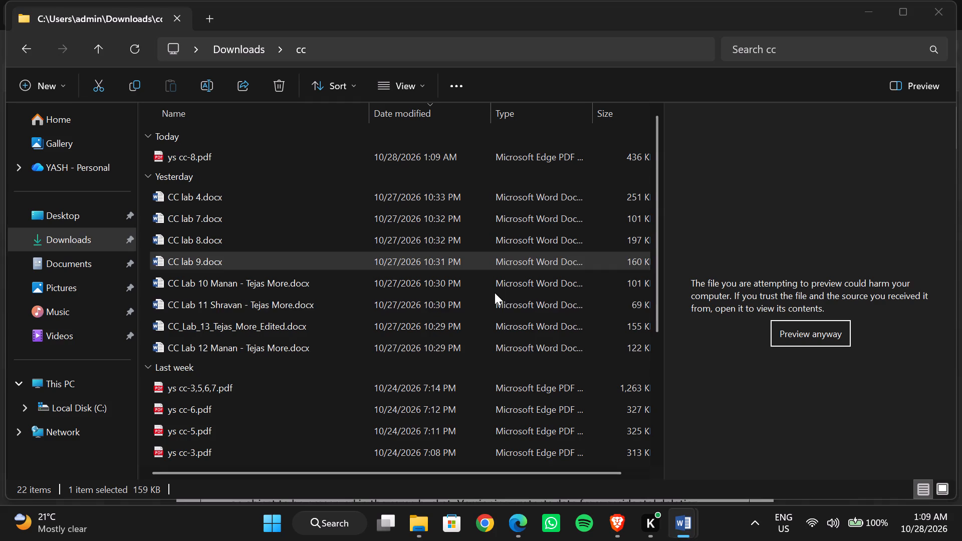
# Switch to the CC lab 9 document and enable editing.
pyautogui.click(689, 524)
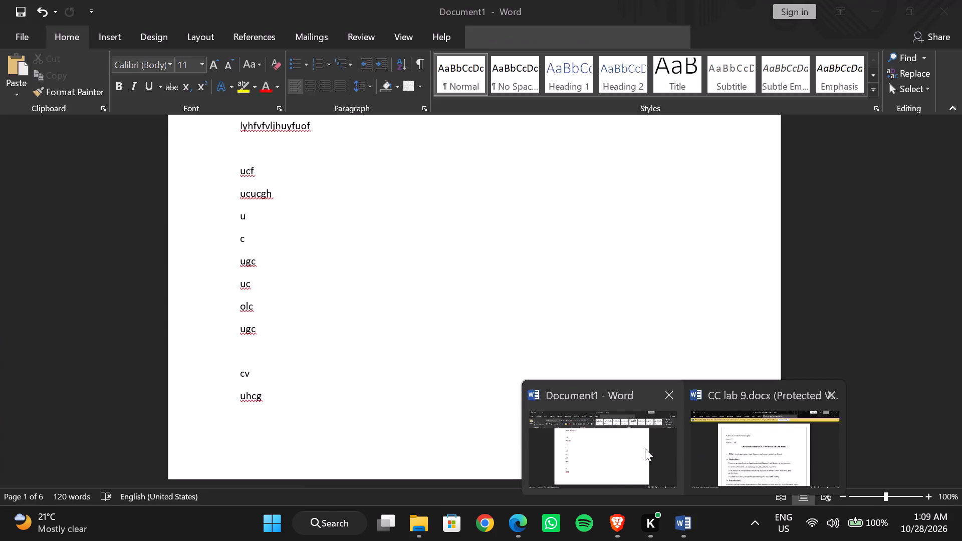
pyautogui.click(754, 448)
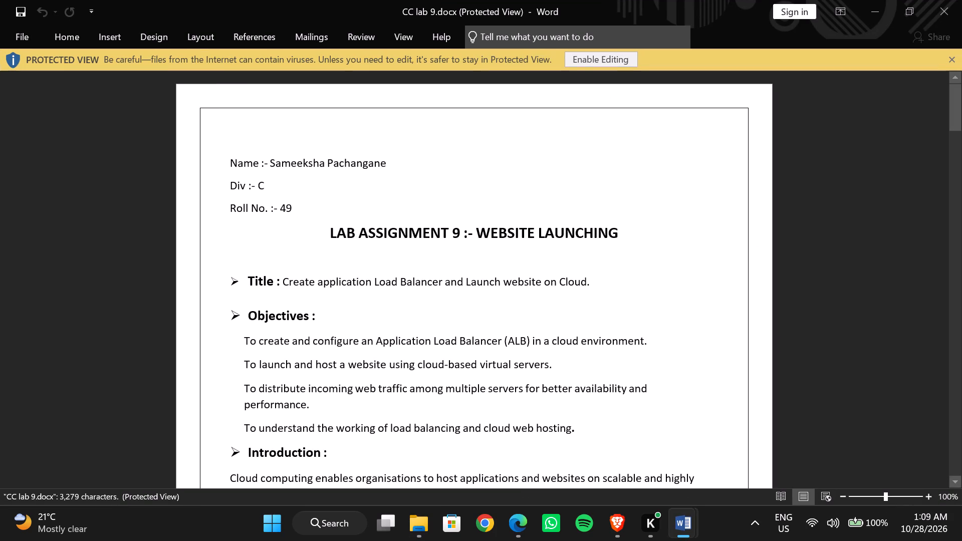
pyautogui.moveTo(395, 162); pyautogui.dragTo(313, 160)
pyautogui.click(608, 56)
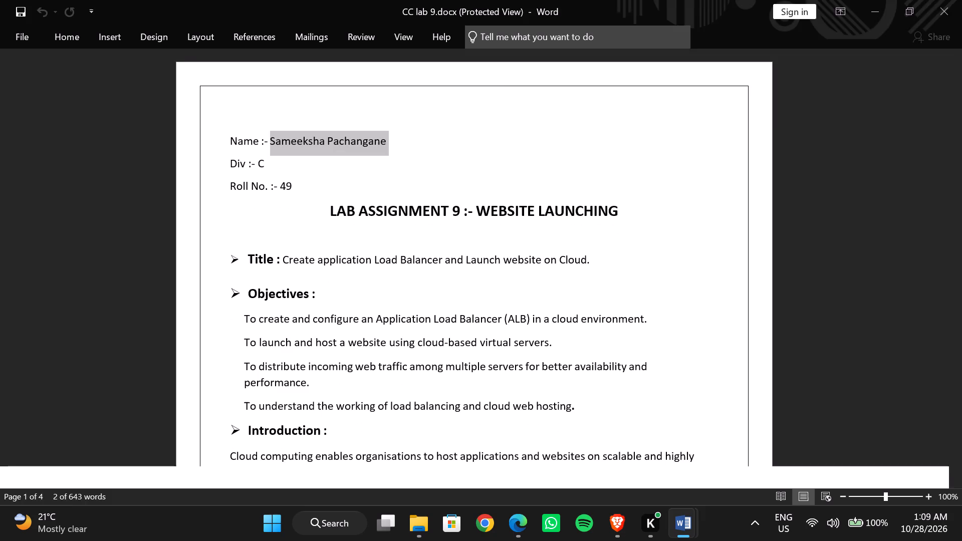
# Replace the student name in the lab 9 header with the new student's name, copy it, and put Div back on its own line.
pyautogui.moveTo(429, 201); pyautogui.dragTo(291, 203)
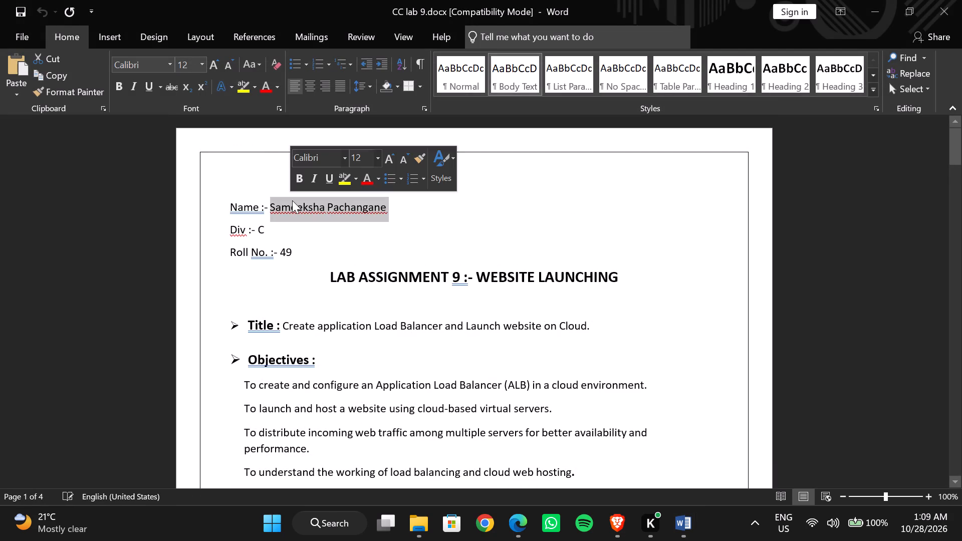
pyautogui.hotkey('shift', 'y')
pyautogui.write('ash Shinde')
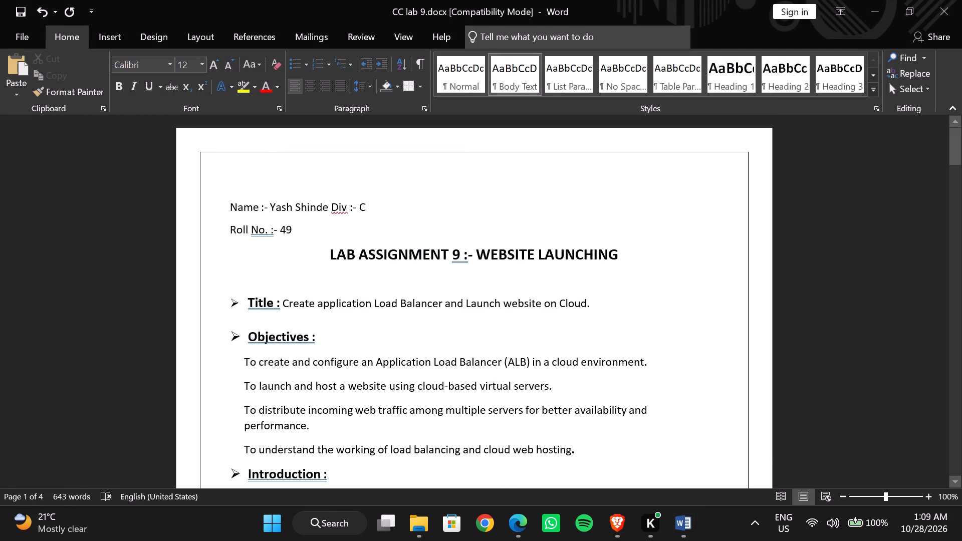
pyautogui.moveTo(271, 207); pyautogui.dragTo(312, 205)
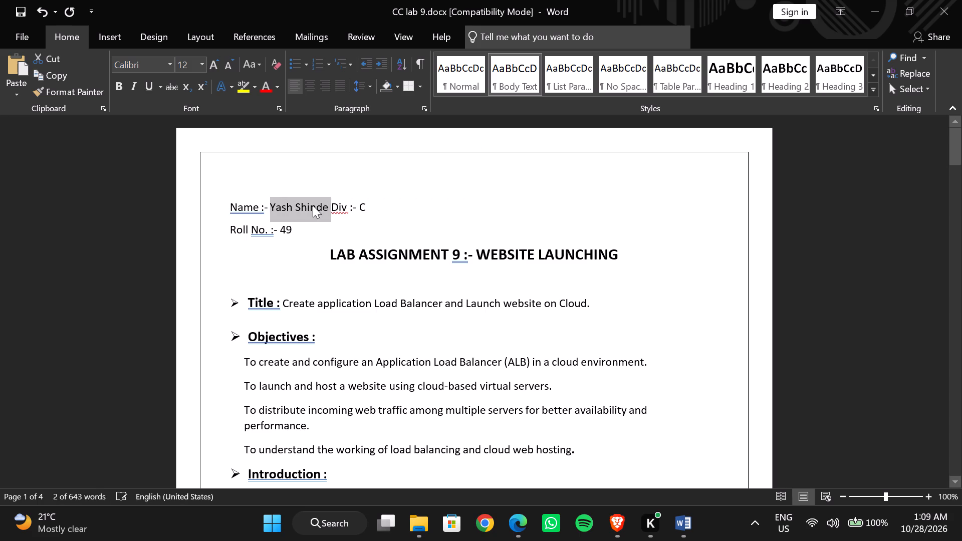
pyautogui.hotkey('ctrl', 'c')
pyautogui.click(333, 208)
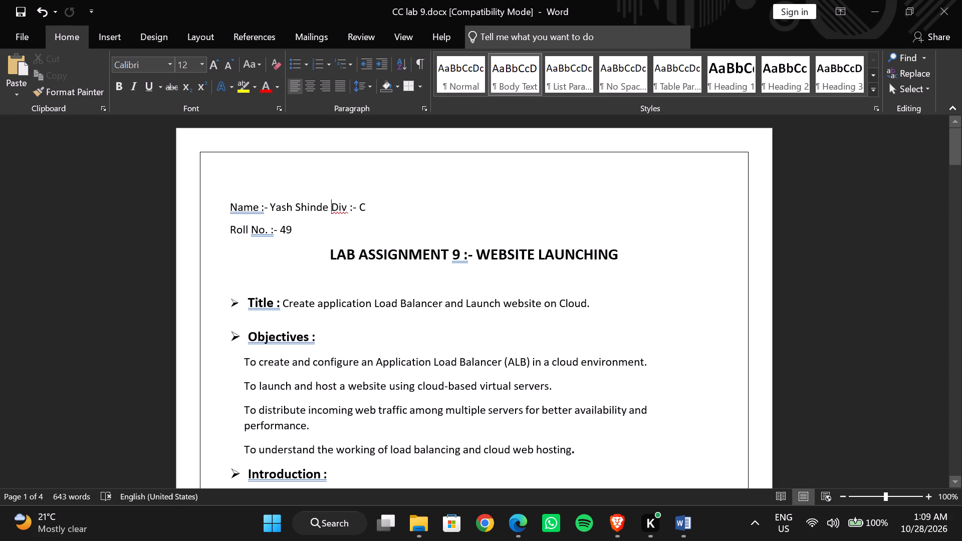
pyautogui.press('Return')
# Replace the roll number in the lab 9 header with the new student's roll number.
pyautogui.click(303, 248)
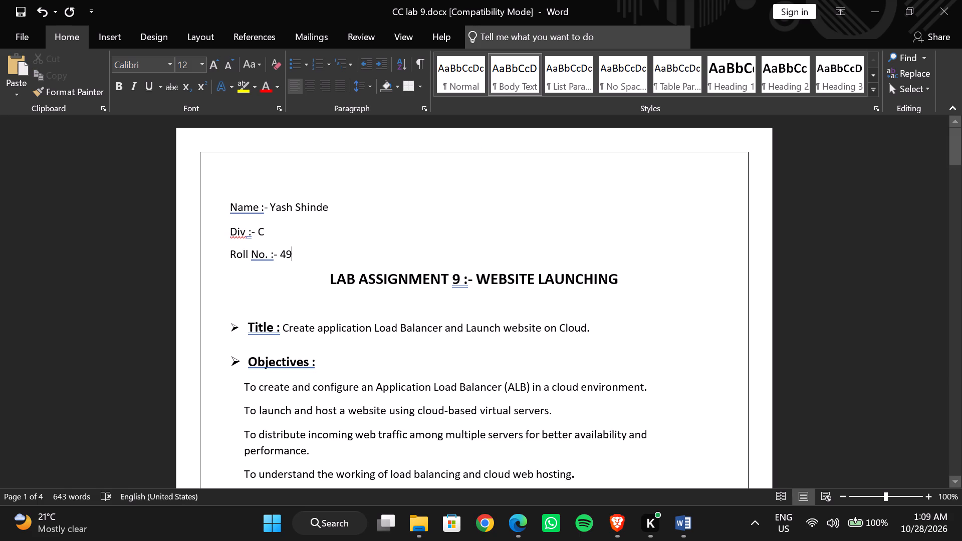
pyautogui.press('BackSpace')
pyautogui.press('BackSpace')
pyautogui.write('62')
# Look through the lab 9 pages and export the document as a PDF named ys cc-9 in the cc folder.
pyautogui.scroll(-20, 520, 325)
pyautogui.scroll(-2, 520, 325)
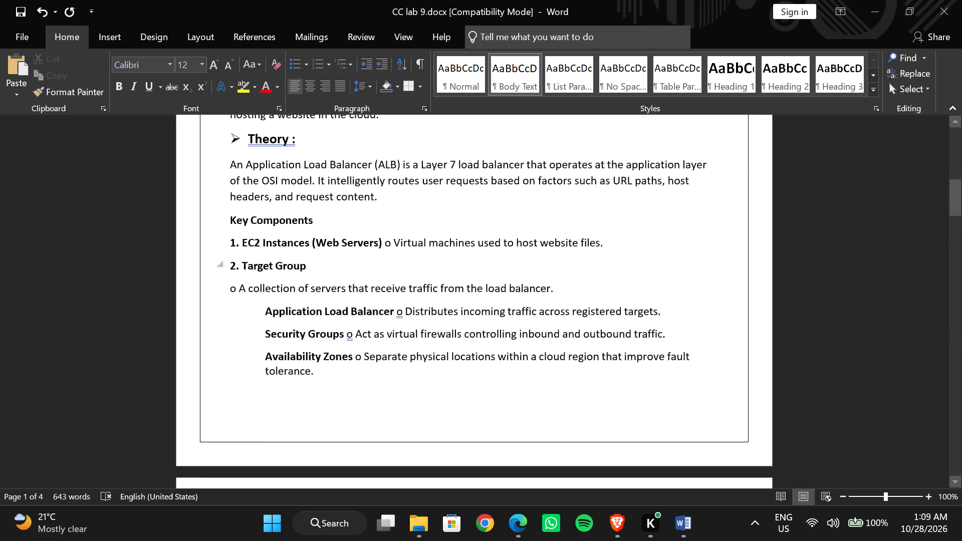
pyautogui.scroll(-20, 508, 307)
pyautogui.scroll(-20, 508, 307)
pyautogui.scroll(-12, 508, 307)
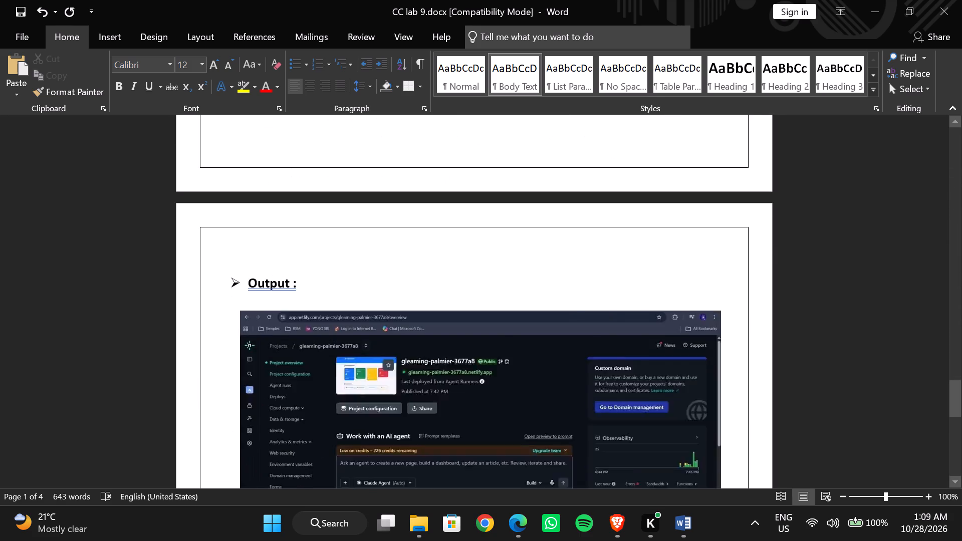
pyautogui.scroll(-20, 517, 308)
pyautogui.scroll(-3, 517, 308)
pyautogui.scroll(5, 351, 260)
pyautogui.click(13, 26)
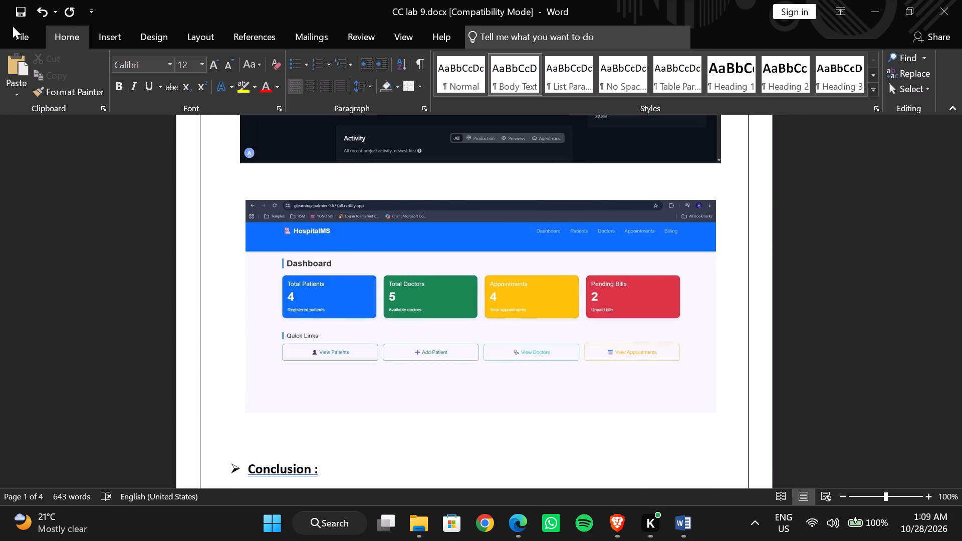
pyautogui.click(50, 257)
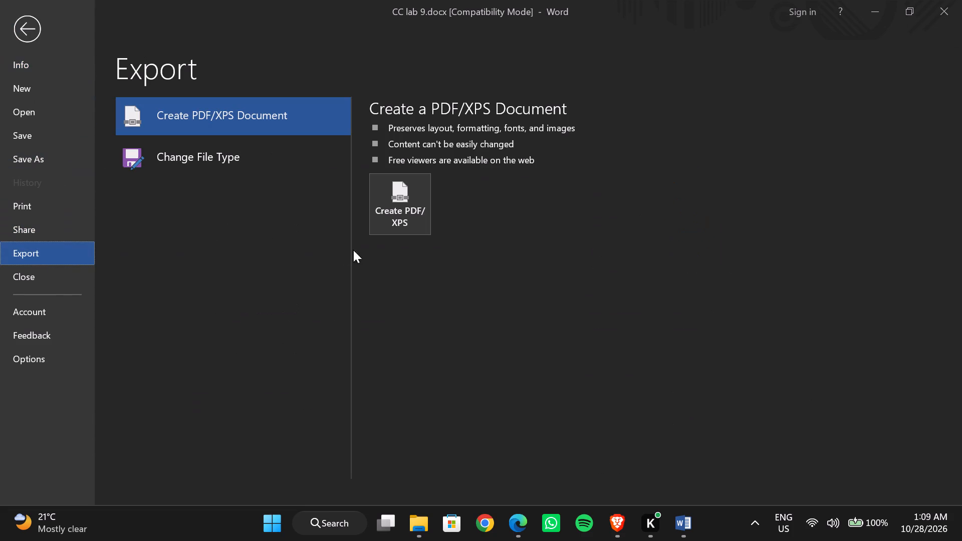
pyautogui.click(381, 210)
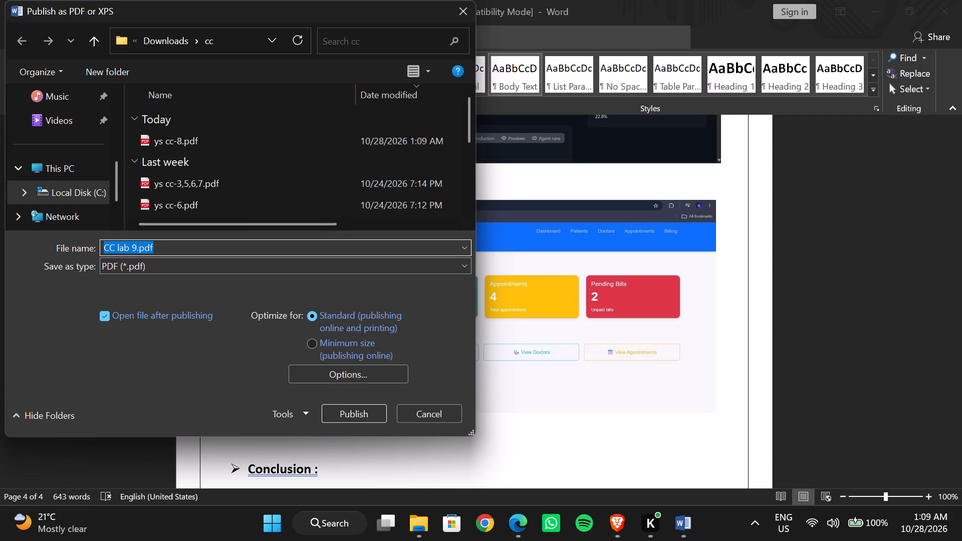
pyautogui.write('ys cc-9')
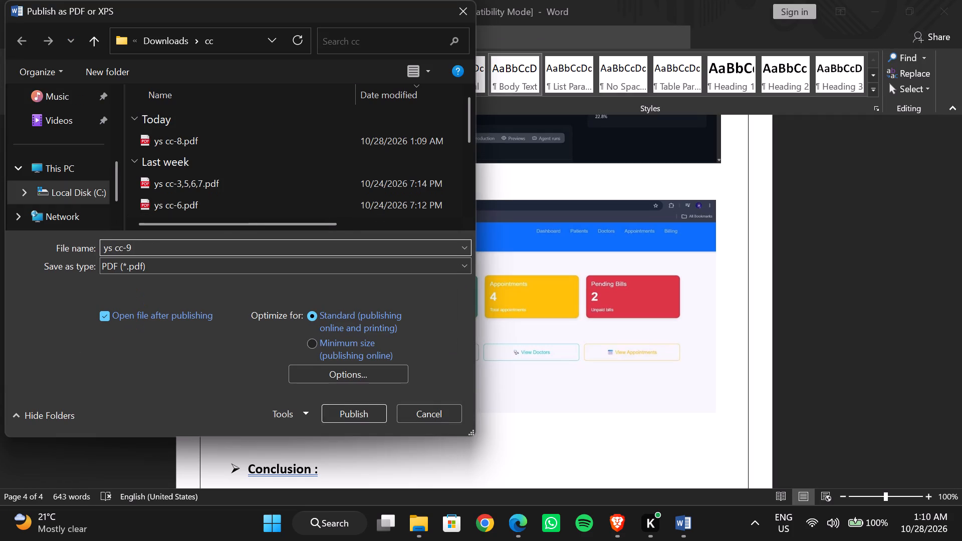
pyautogui.click(368, 408)
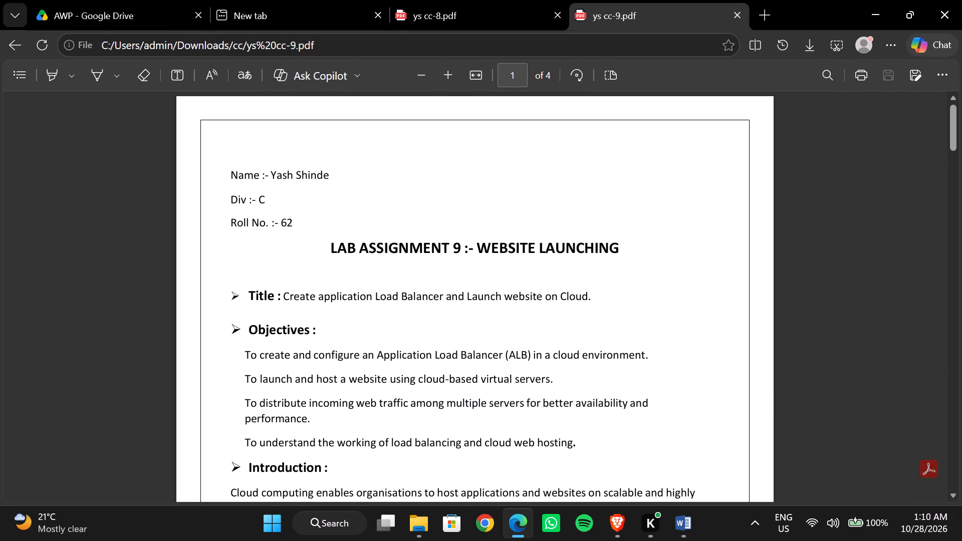
# Open the first CC Lab 10 Word document from the cc folder and enable editing.
pyautogui.click(411, 517)
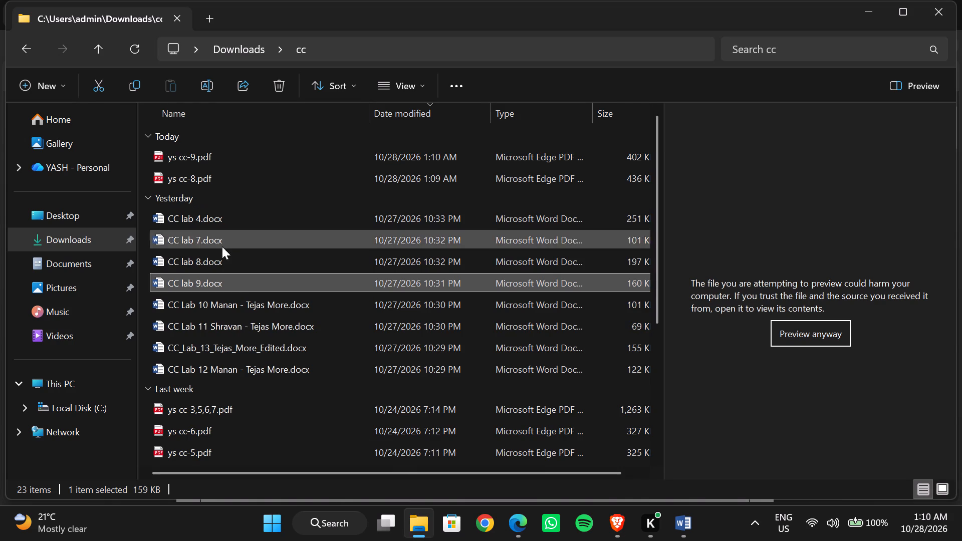
pyautogui.doubleClick(233, 307)
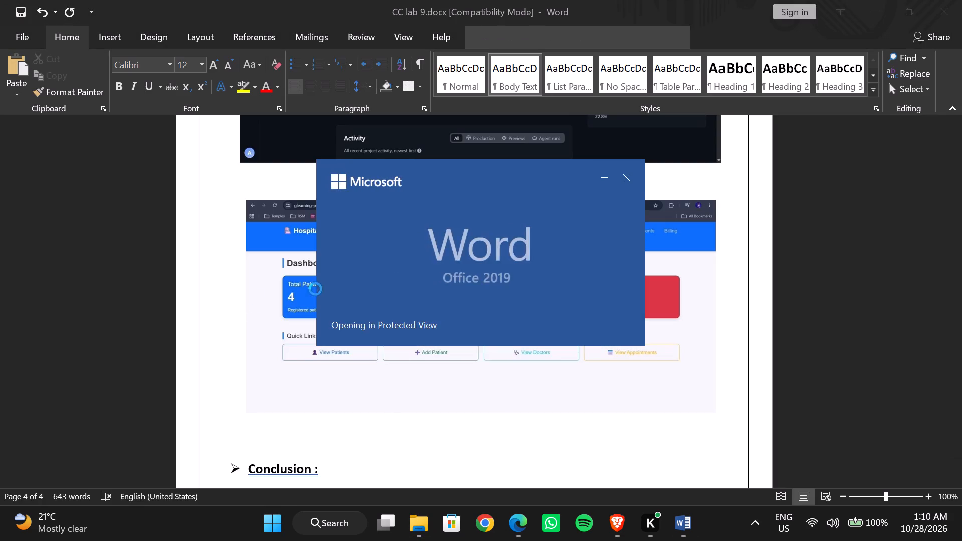
pyautogui.scroll(-1, 524, 239)
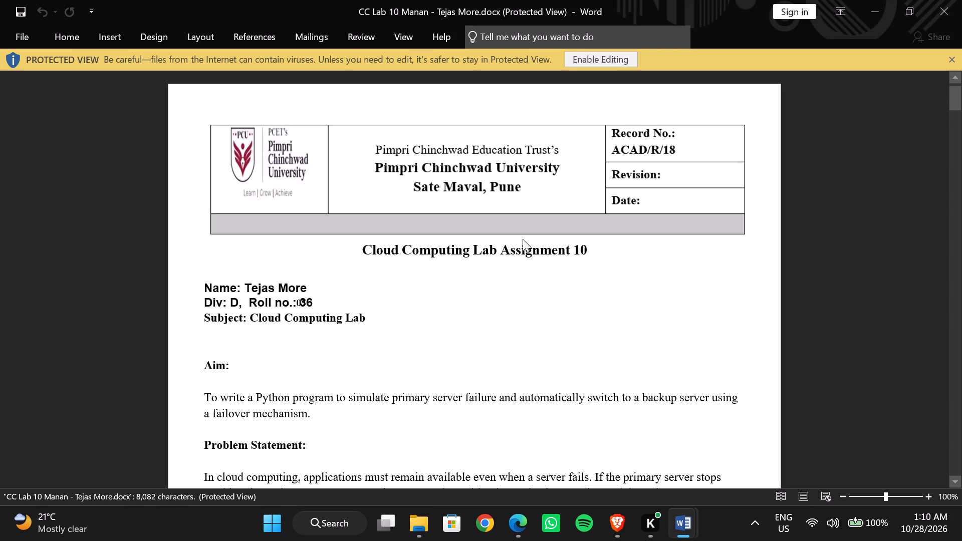
pyautogui.click(599, 58)
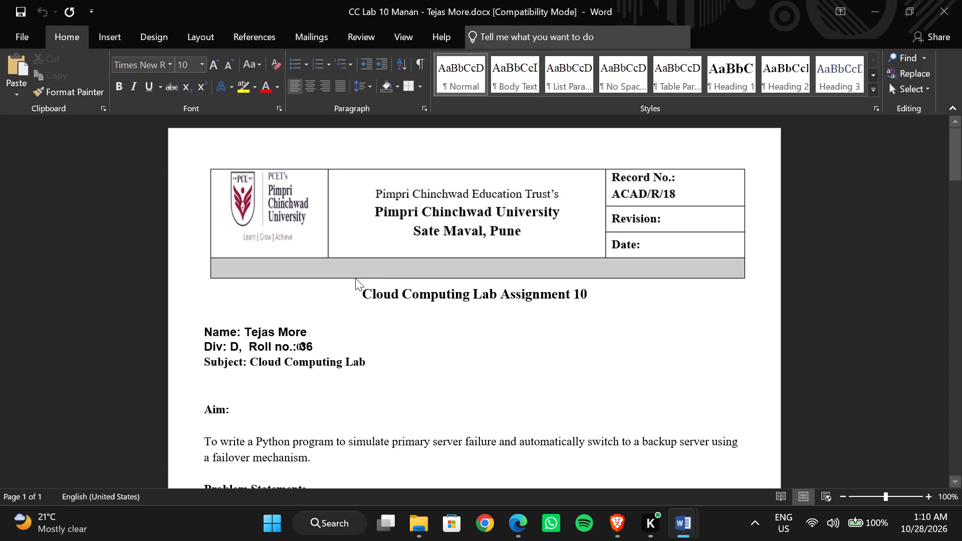
# Paste the copied student name over the existing name in the lab 10 header and change the division to C.
pyautogui.click(308, 331)
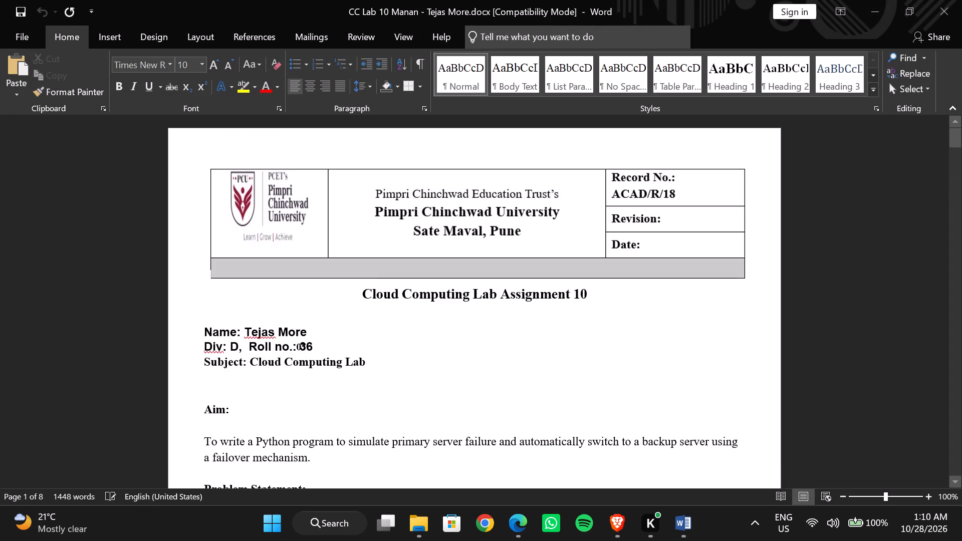
pyautogui.moveTo(307, 330); pyautogui.dragTo(258, 329)
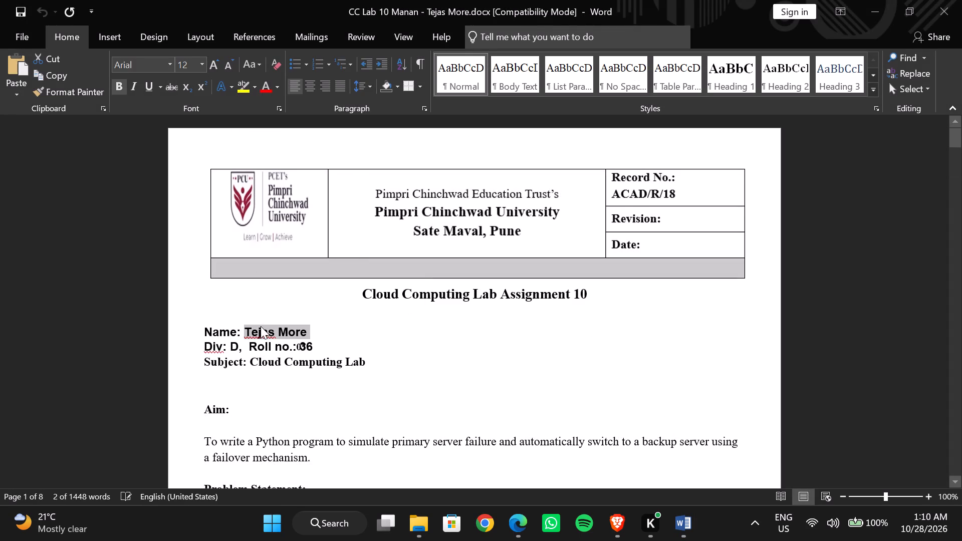
pyautogui.hotkey('ctrl', 'v')
pyautogui.click(237, 348)
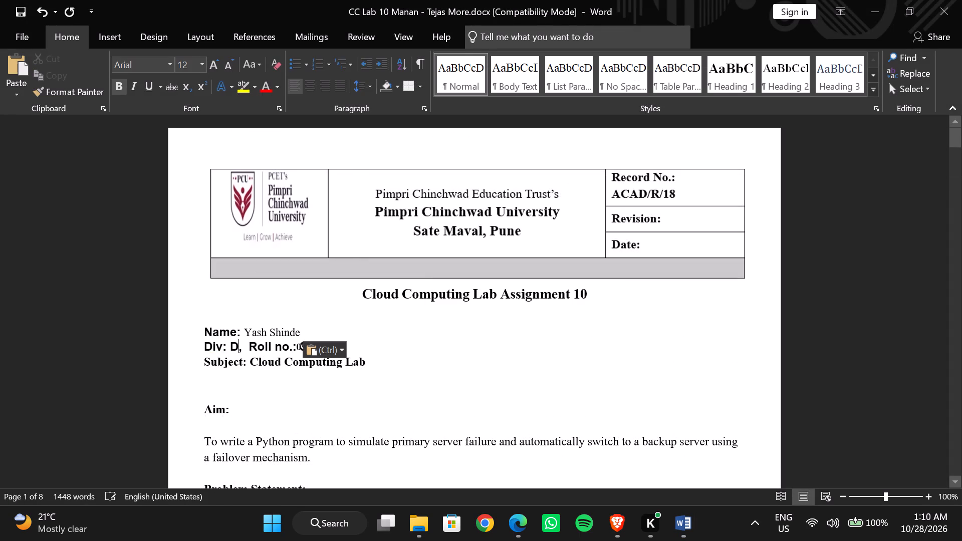
pyautogui.press('BackSpace')
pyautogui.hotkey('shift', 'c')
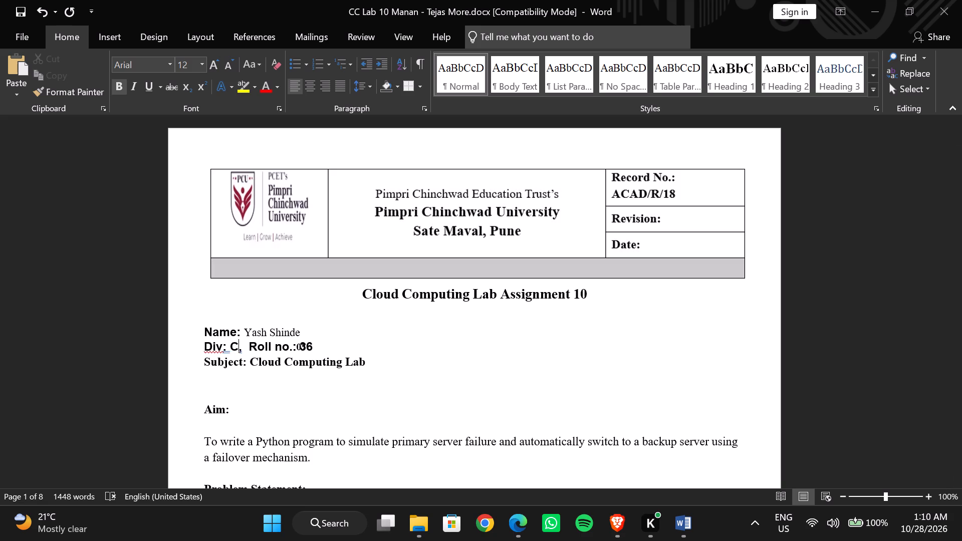
# Make the pasted student name in the lab 10 header bold.
pyautogui.click(354, 360)
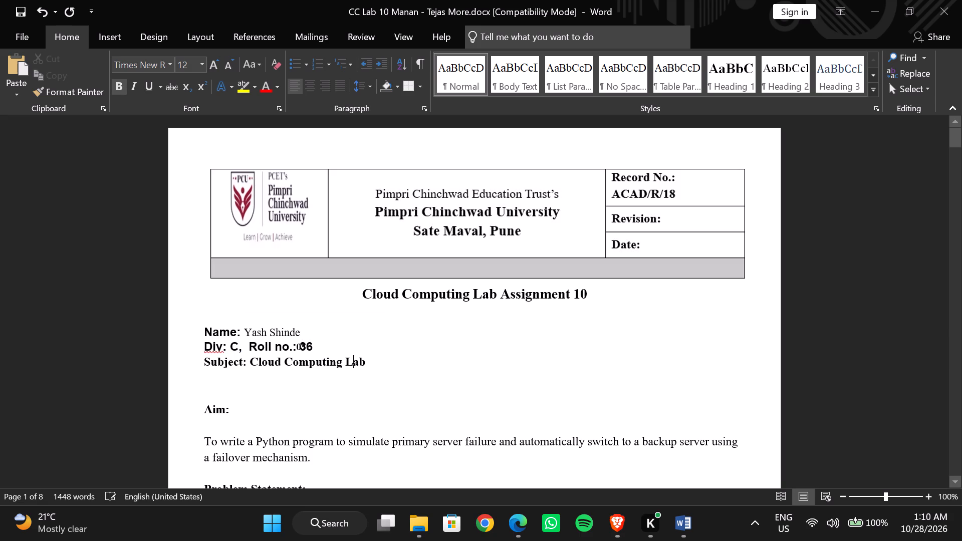
pyautogui.moveTo(248, 332); pyautogui.dragTo(290, 331)
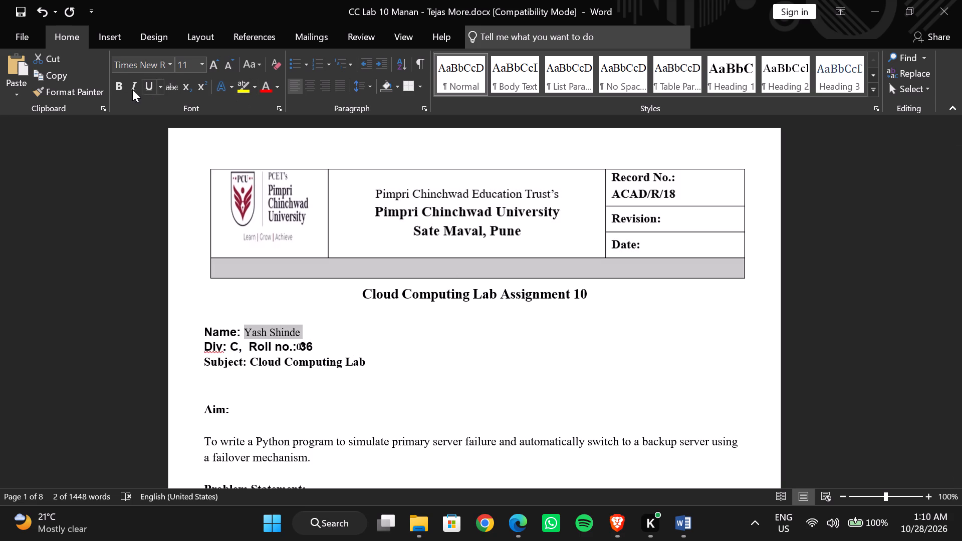
pyautogui.click(122, 87)
# Delete the old roll number digits at the end of the Div line in the lab 10 header.
pyautogui.click(317, 340)
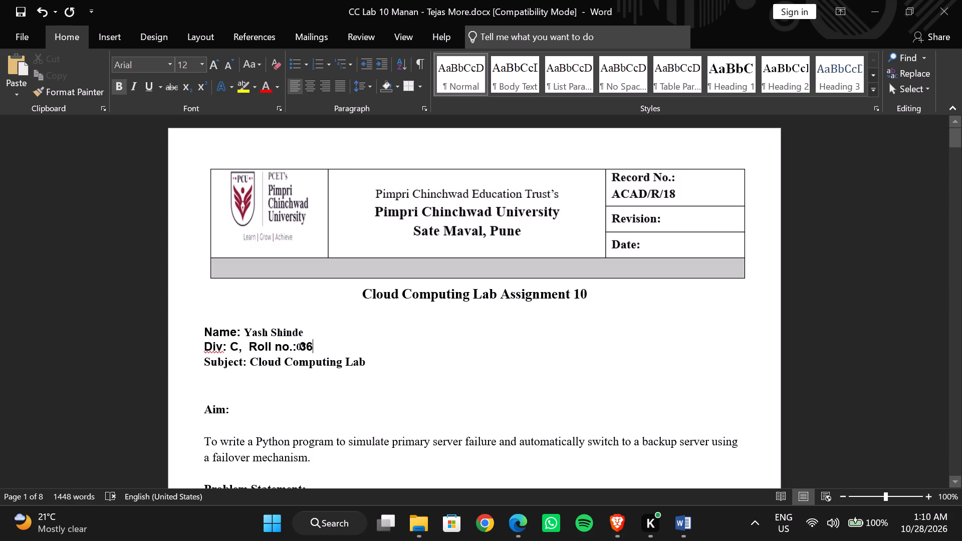
pyautogui.press('BackSpace')
pyautogui.press('BackSpace')
pyautogui.press('BackSpace')
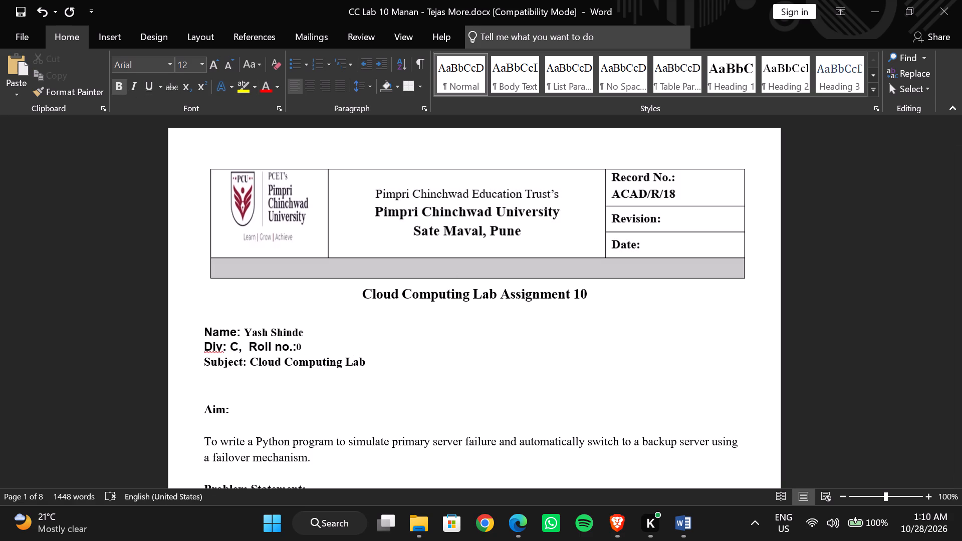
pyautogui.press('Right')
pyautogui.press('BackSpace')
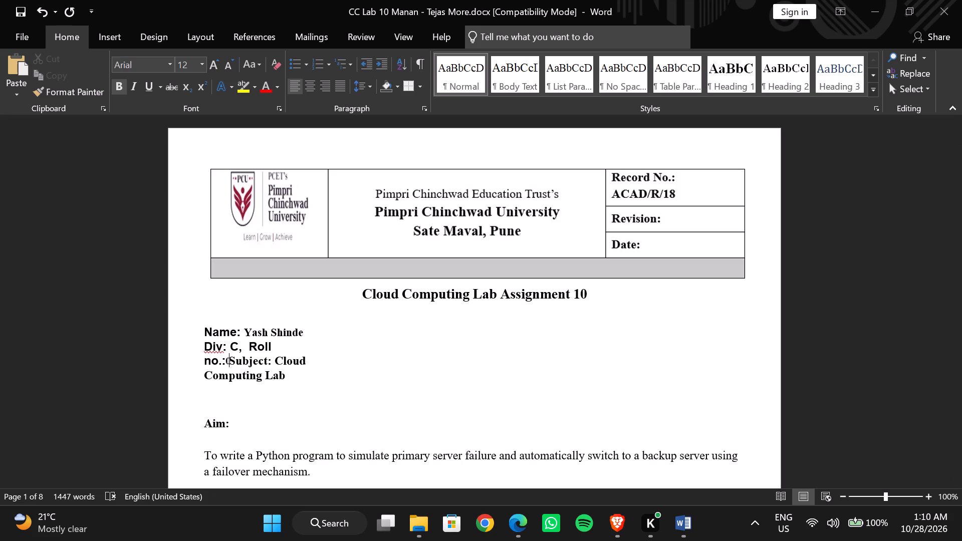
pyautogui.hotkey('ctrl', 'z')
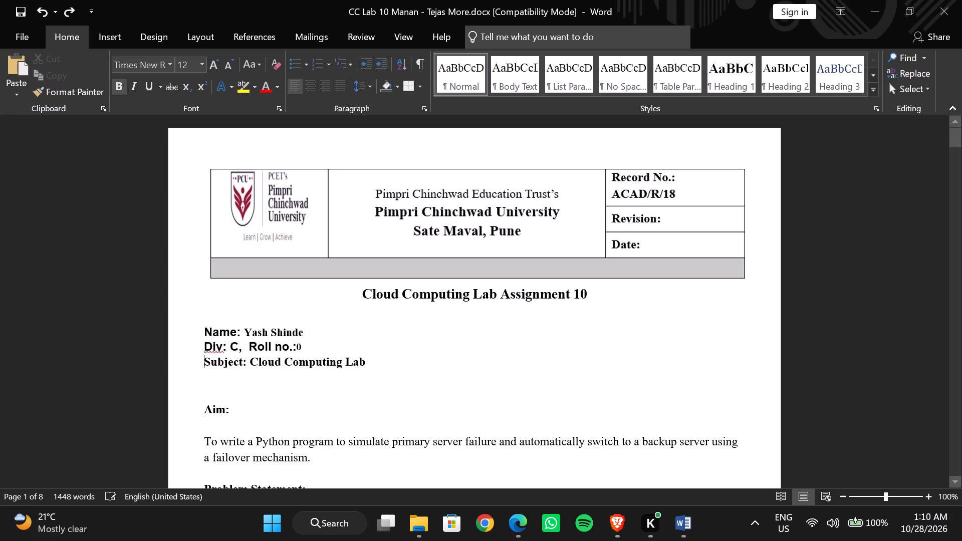
# Rewrite the roll number entry on the Div line of the lab 10 header as "Roll no - 62", replacing the dot and colon with a dash.
pyautogui.click(310, 349)
pyautogui.press('BackSpace')
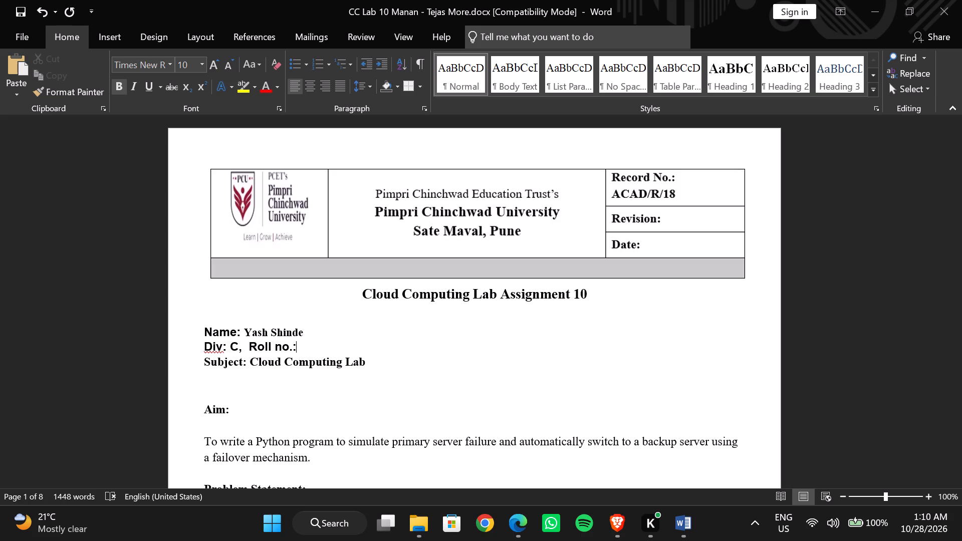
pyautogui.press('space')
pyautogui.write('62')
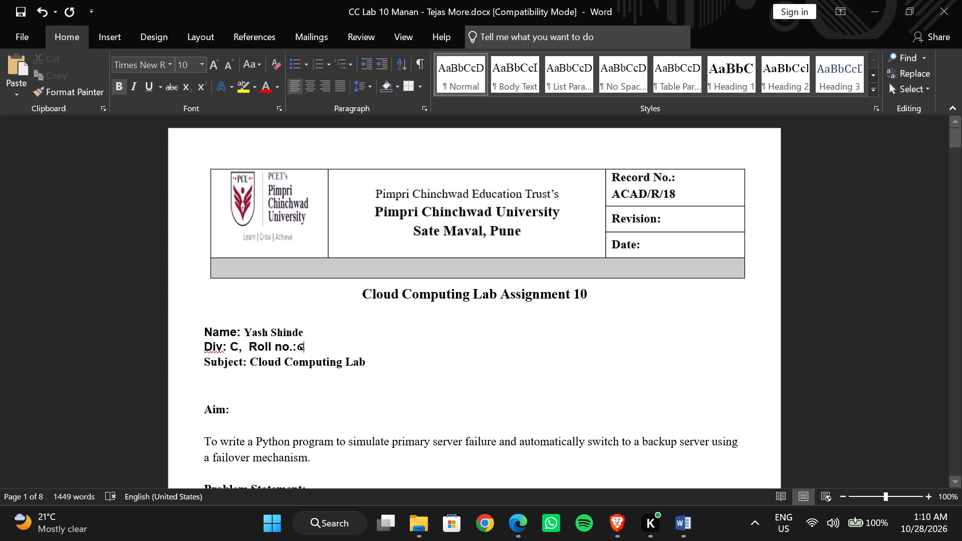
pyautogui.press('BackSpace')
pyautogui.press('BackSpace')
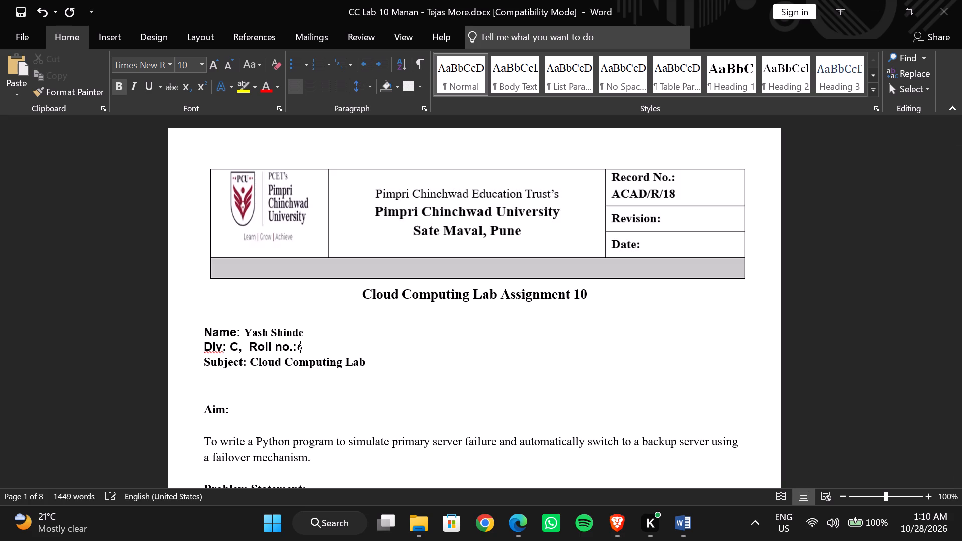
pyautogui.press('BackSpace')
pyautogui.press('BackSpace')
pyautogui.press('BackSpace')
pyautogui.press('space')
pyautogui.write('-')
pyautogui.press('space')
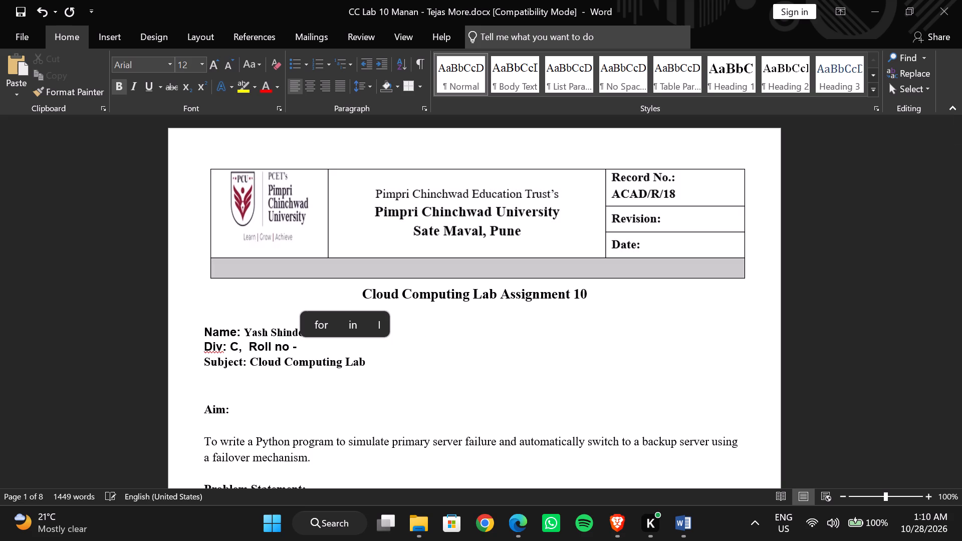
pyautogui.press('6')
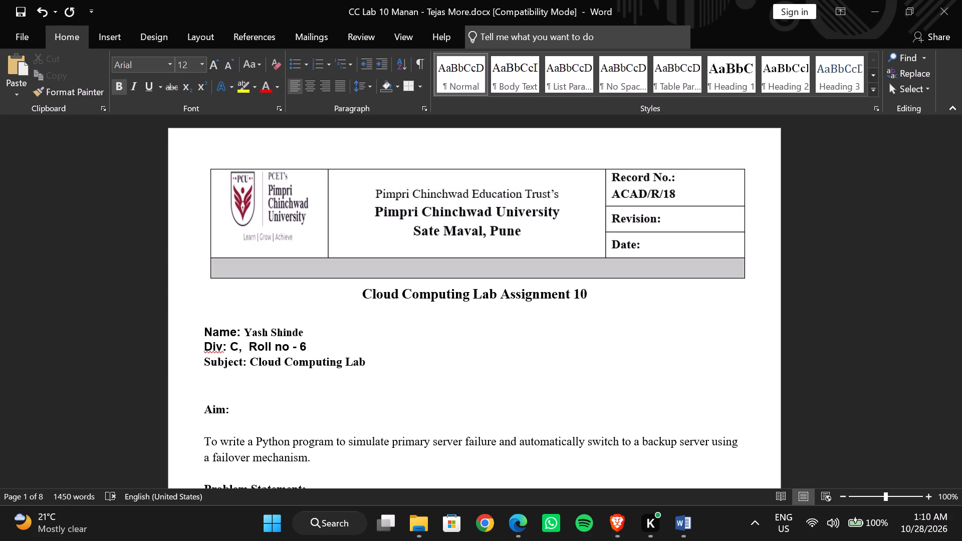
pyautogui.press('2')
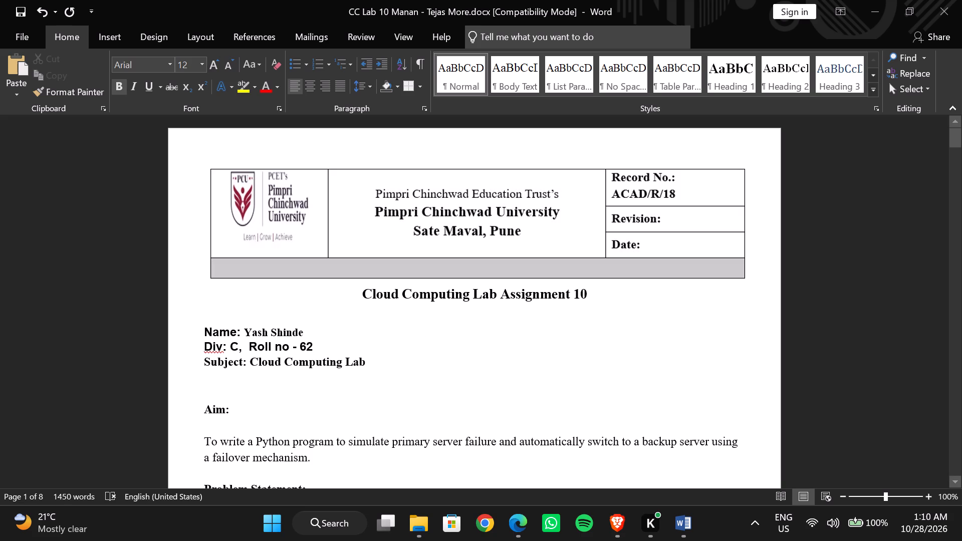
# Look through the lab 10 document to its conclusion and recheck the edited header details on the first page.
pyautogui.scroll(-5, 522, 357)
pyautogui.scroll(-20, 527, 357)
pyautogui.scroll(-2, 527, 357)
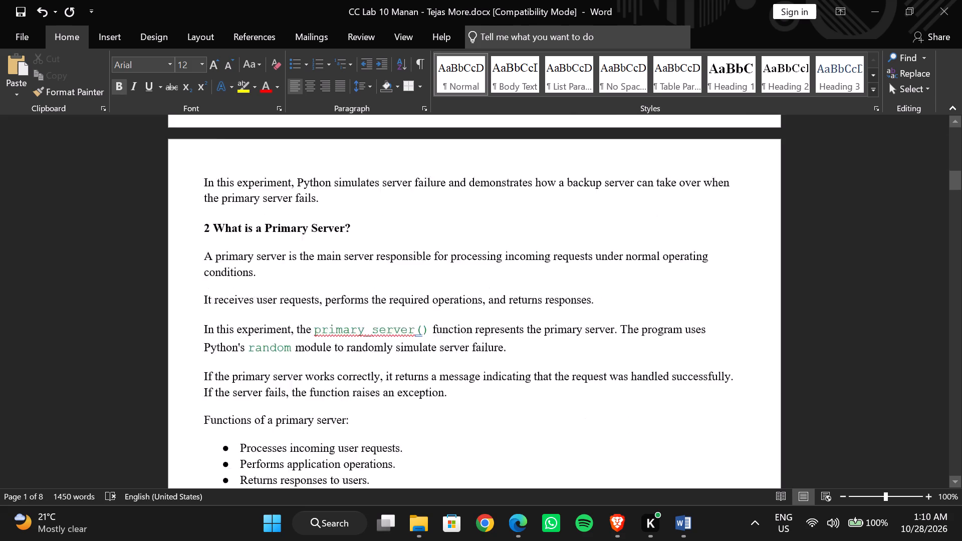
pyautogui.scroll(-20, 536, 344)
pyautogui.scroll(-20, 536, 344)
pyautogui.scroll(-4, 560, 337)
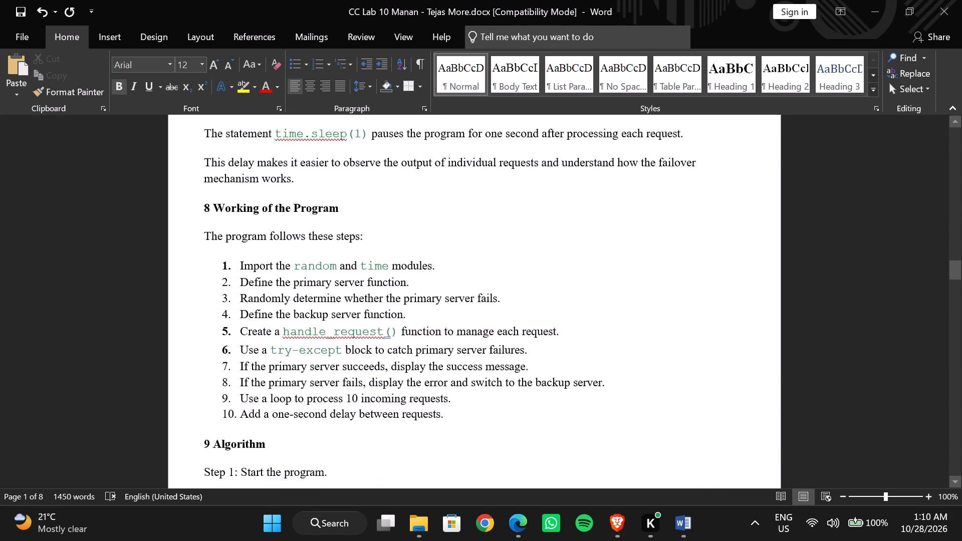
pyautogui.scroll(-20, 560, 337)
pyautogui.scroll(-20, 560, 337)
pyautogui.scroll(-13, 560, 337)
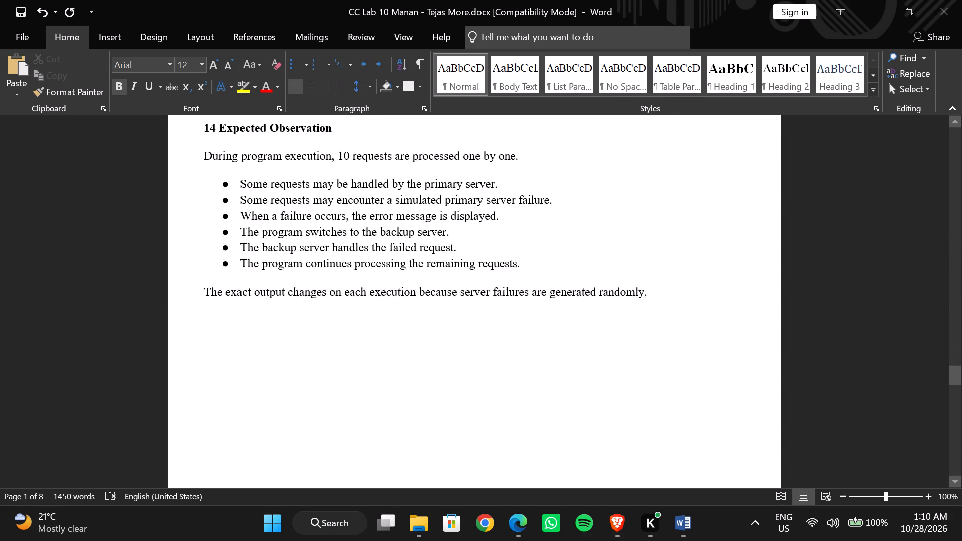
pyautogui.scroll(-20, 569, 344)
pyautogui.scroll(-20, 569, 344)
pyautogui.scroll(-12, 569, 344)
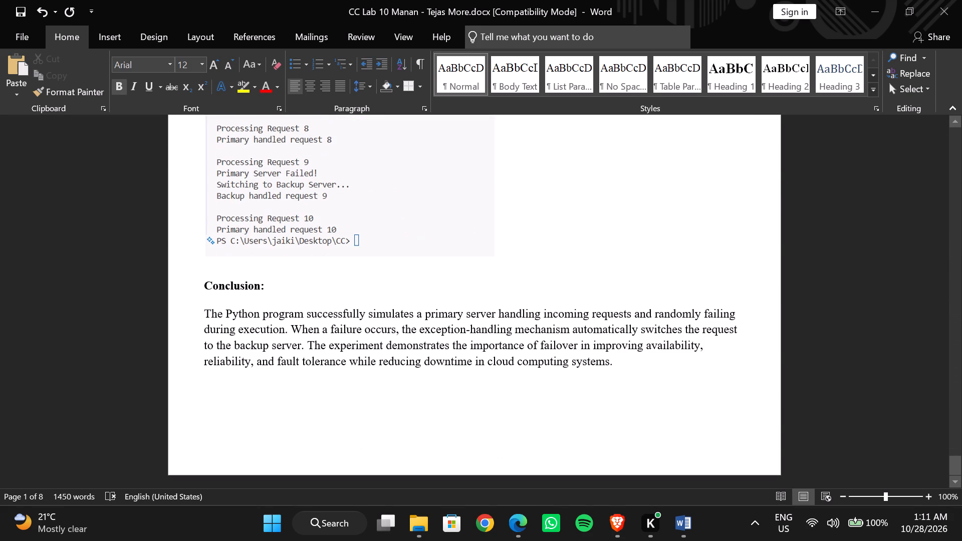
pyautogui.scroll(-3, 555, 337)
pyautogui.moveTo(954, 458); pyautogui.dragTo(961, 150)
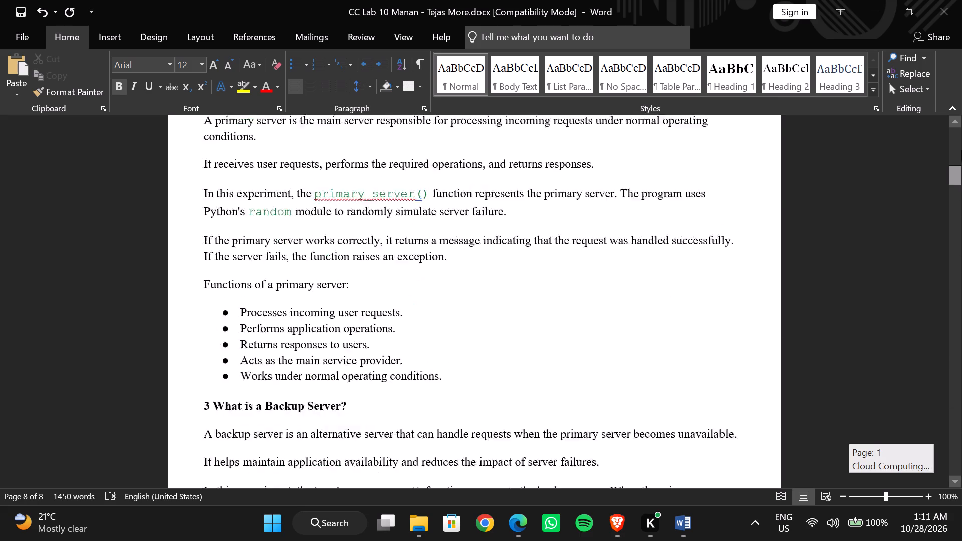
pyautogui.moveTo(961, 150); pyautogui.dragTo(961, 115)
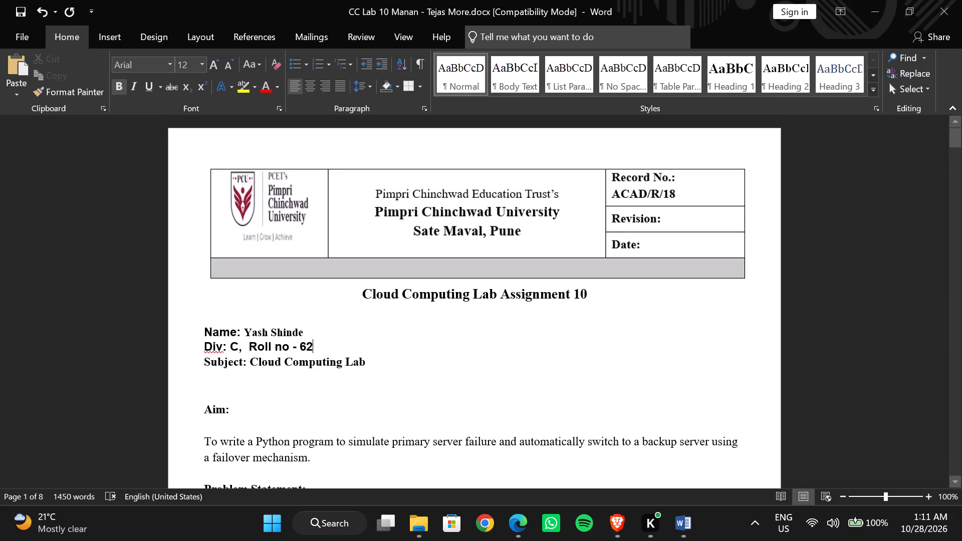
pyautogui.scroll(-5, 470, 312)
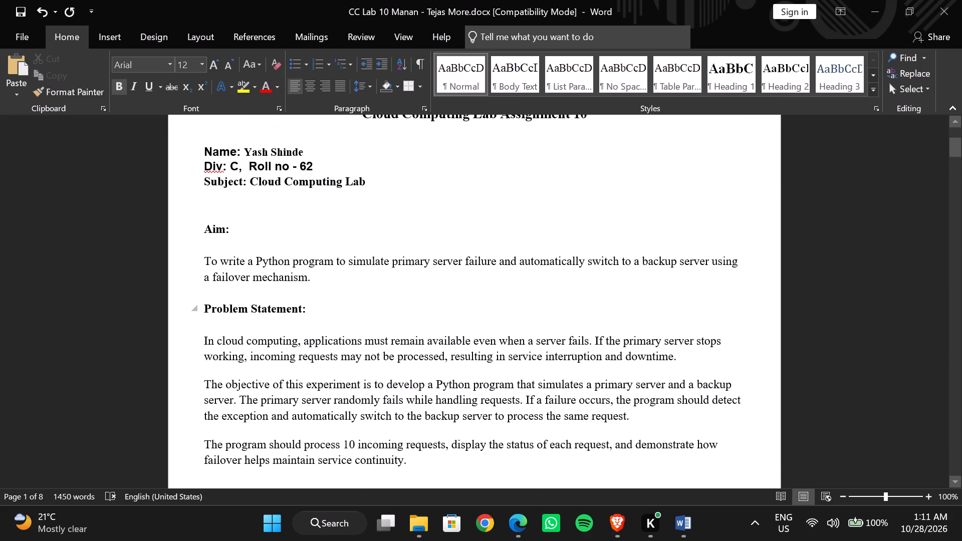
pyautogui.scroll(1, 467, 305)
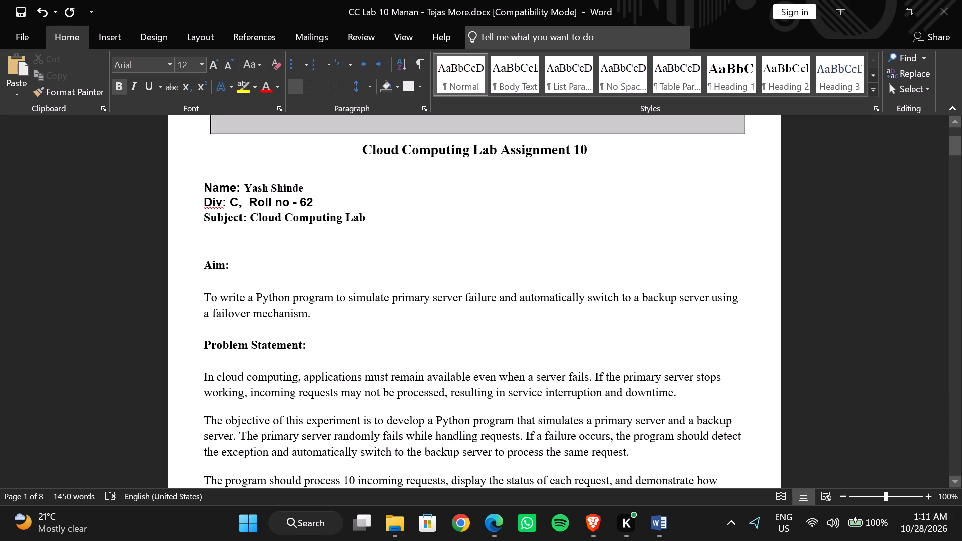
# Export the lab 10 document as a PDF named "ys cc-10" in the cc folder.
pyautogui.click(33, 44)
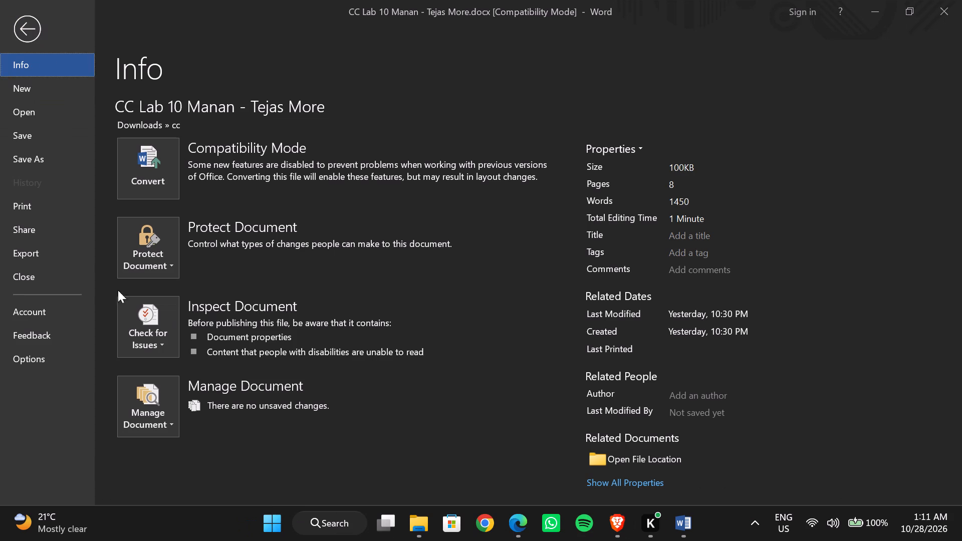
pyautogui.click(67, 254)
pyautogui.click(408, 224)
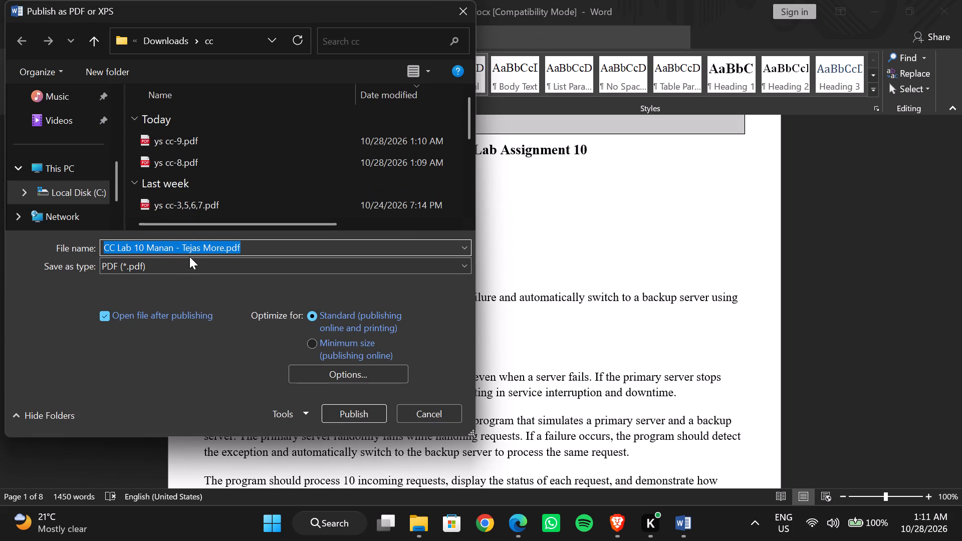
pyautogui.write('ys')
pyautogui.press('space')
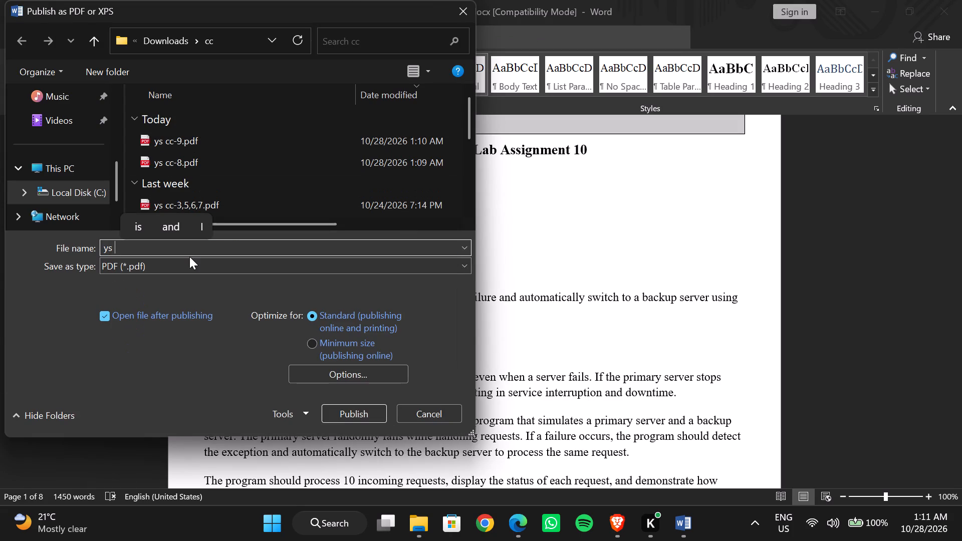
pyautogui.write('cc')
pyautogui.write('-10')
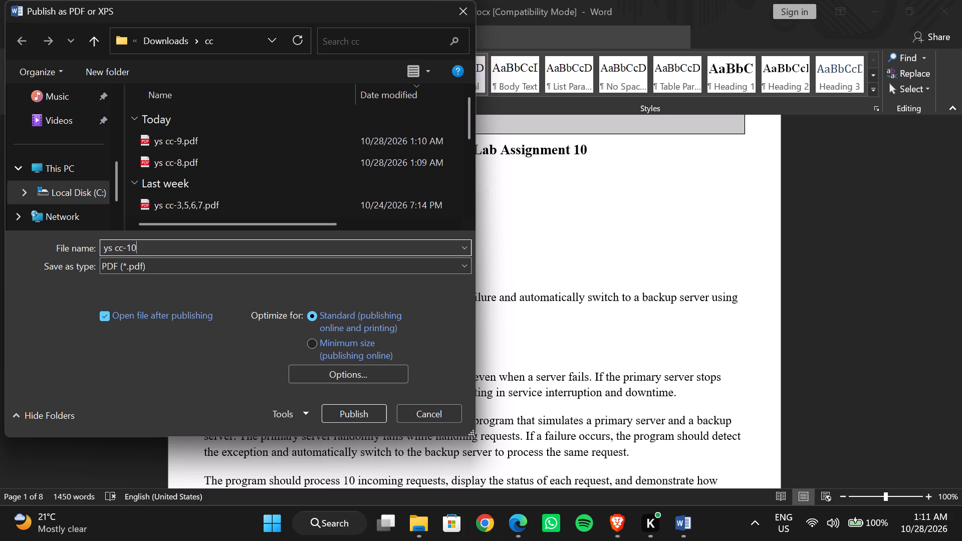
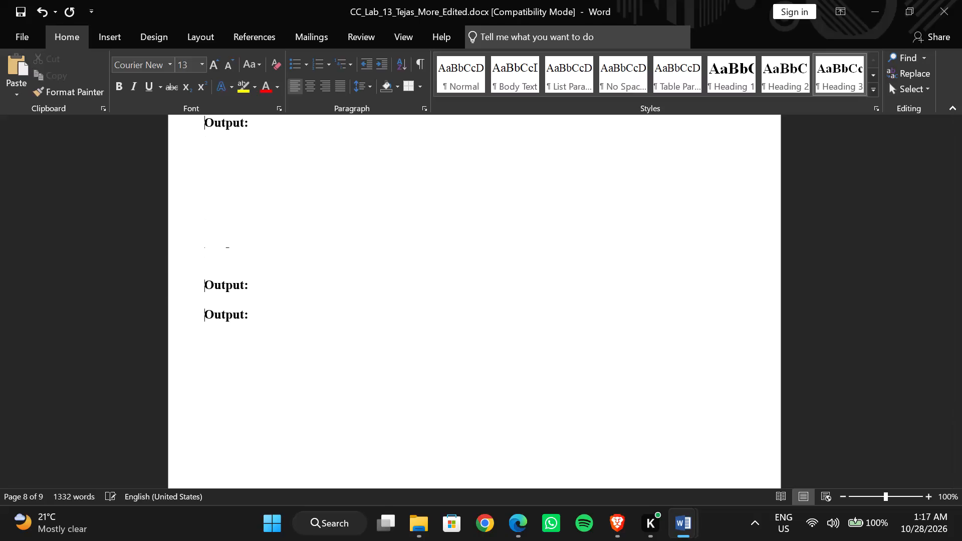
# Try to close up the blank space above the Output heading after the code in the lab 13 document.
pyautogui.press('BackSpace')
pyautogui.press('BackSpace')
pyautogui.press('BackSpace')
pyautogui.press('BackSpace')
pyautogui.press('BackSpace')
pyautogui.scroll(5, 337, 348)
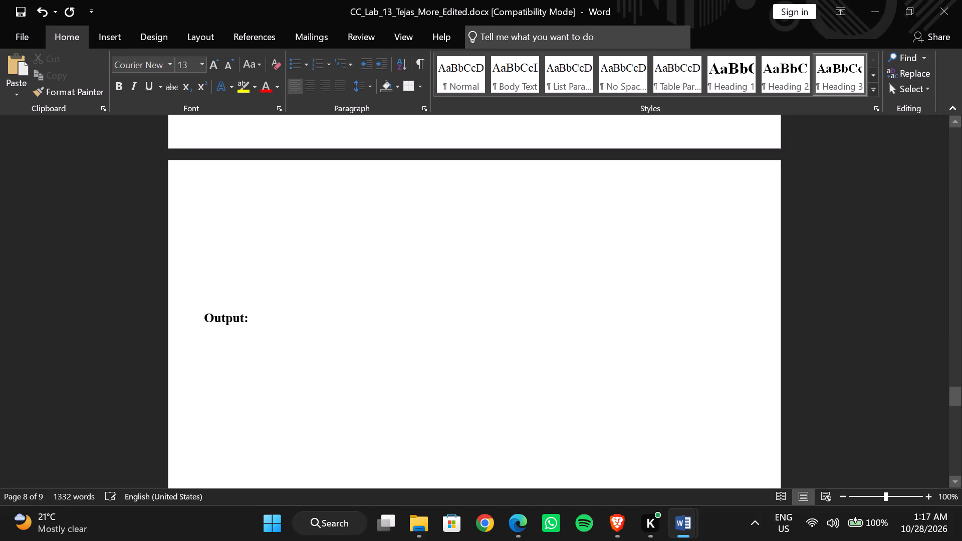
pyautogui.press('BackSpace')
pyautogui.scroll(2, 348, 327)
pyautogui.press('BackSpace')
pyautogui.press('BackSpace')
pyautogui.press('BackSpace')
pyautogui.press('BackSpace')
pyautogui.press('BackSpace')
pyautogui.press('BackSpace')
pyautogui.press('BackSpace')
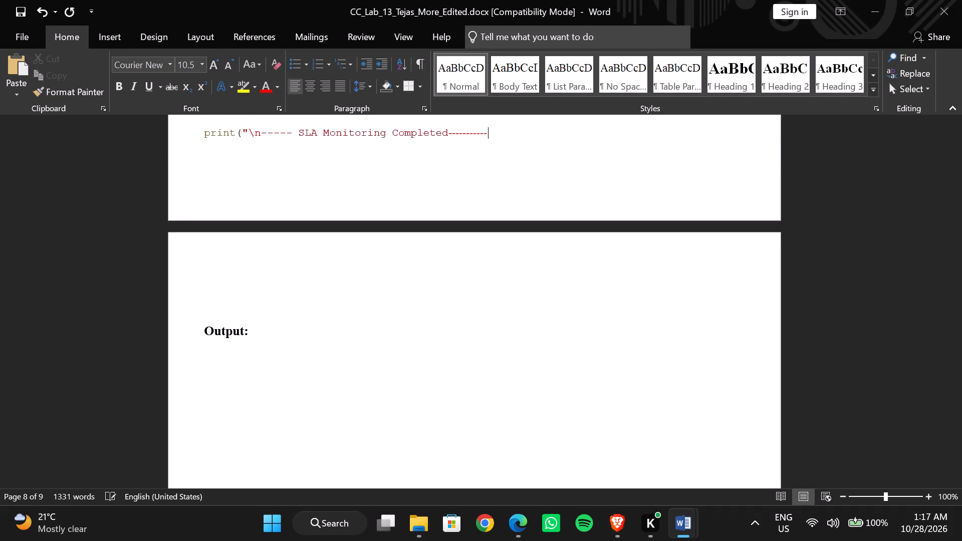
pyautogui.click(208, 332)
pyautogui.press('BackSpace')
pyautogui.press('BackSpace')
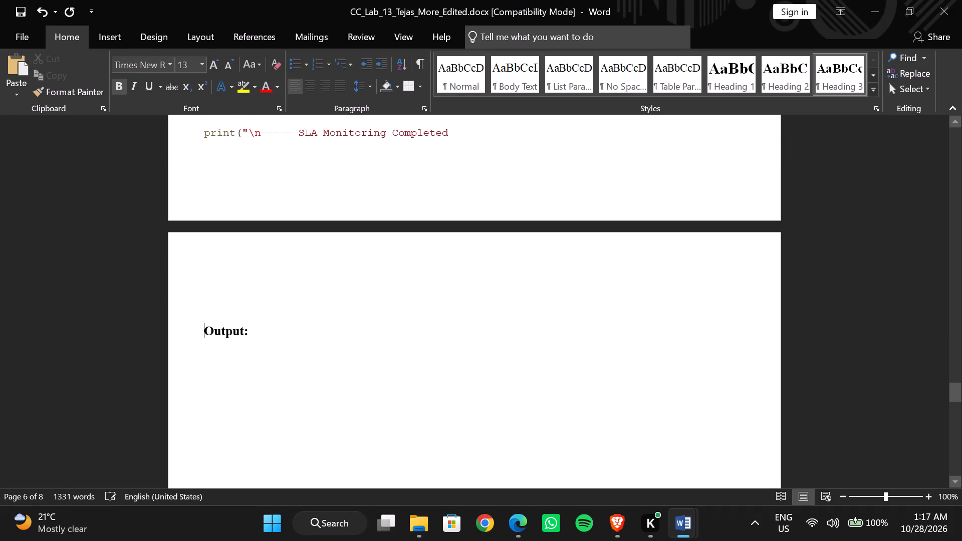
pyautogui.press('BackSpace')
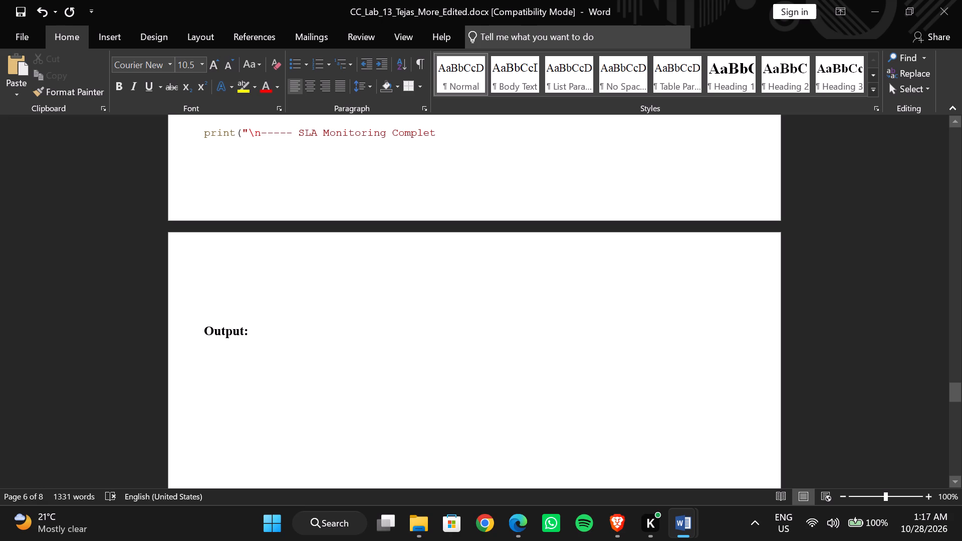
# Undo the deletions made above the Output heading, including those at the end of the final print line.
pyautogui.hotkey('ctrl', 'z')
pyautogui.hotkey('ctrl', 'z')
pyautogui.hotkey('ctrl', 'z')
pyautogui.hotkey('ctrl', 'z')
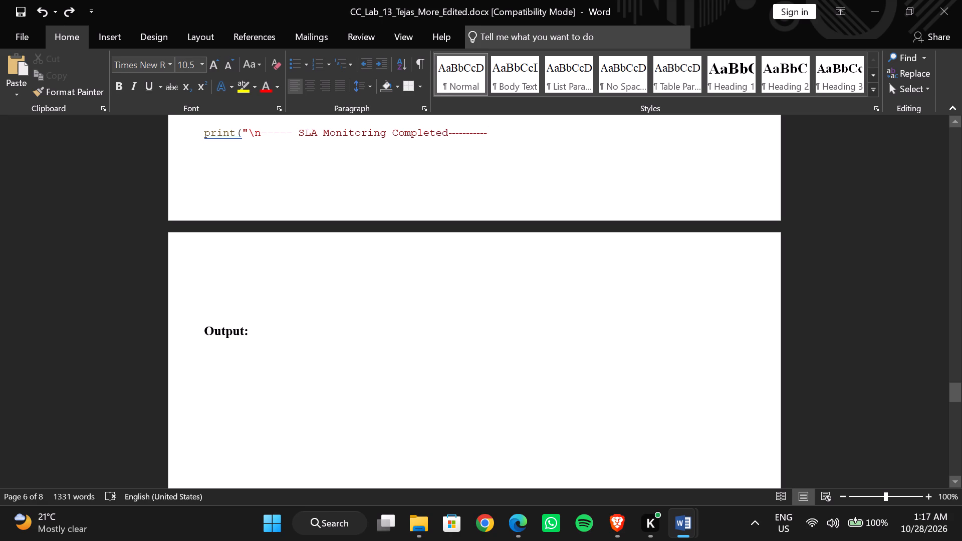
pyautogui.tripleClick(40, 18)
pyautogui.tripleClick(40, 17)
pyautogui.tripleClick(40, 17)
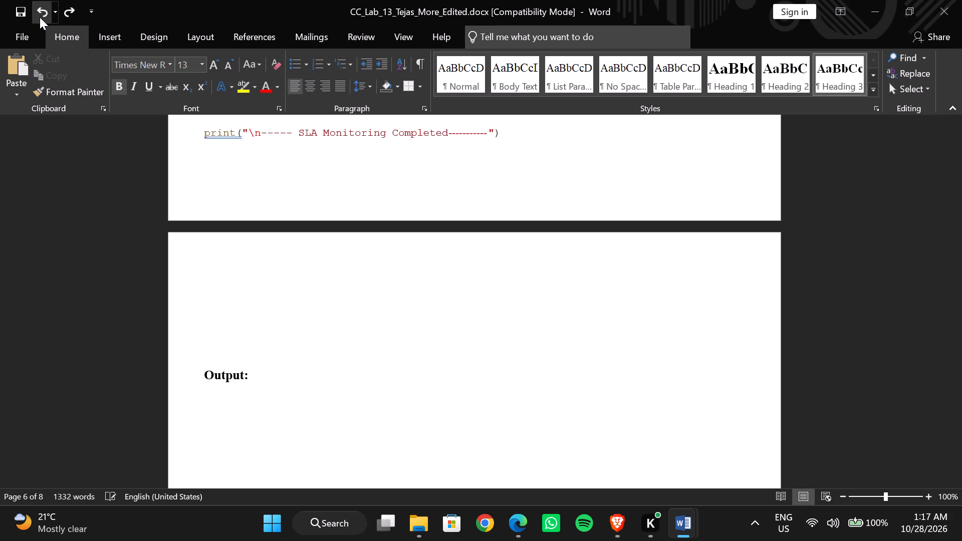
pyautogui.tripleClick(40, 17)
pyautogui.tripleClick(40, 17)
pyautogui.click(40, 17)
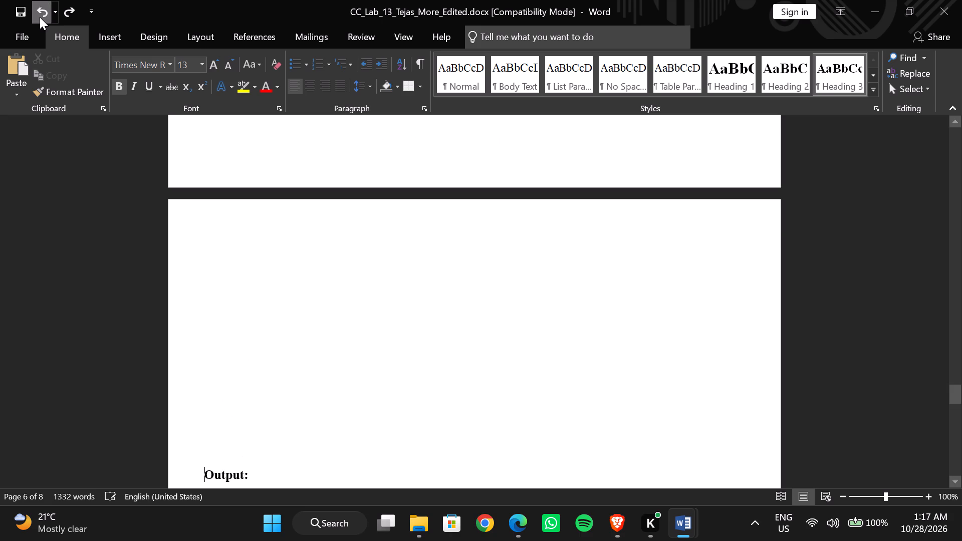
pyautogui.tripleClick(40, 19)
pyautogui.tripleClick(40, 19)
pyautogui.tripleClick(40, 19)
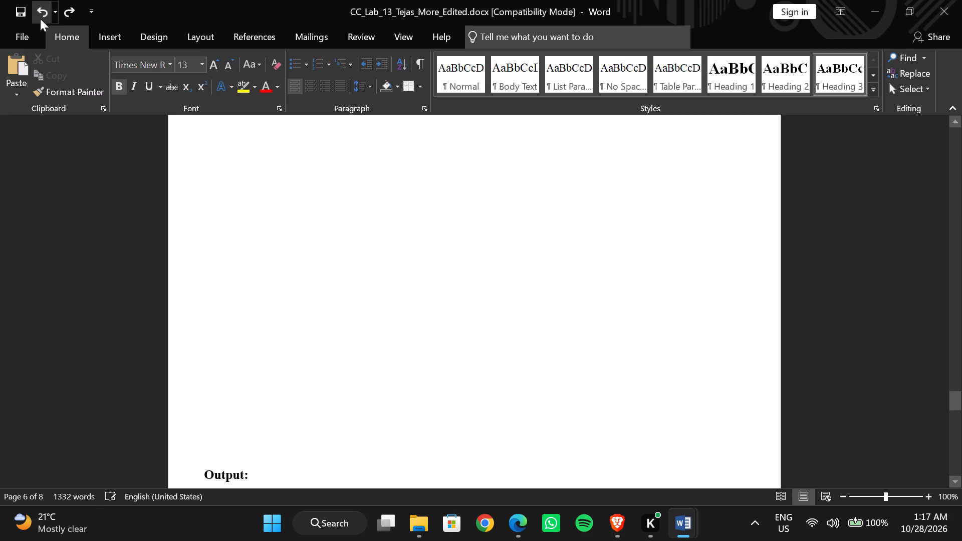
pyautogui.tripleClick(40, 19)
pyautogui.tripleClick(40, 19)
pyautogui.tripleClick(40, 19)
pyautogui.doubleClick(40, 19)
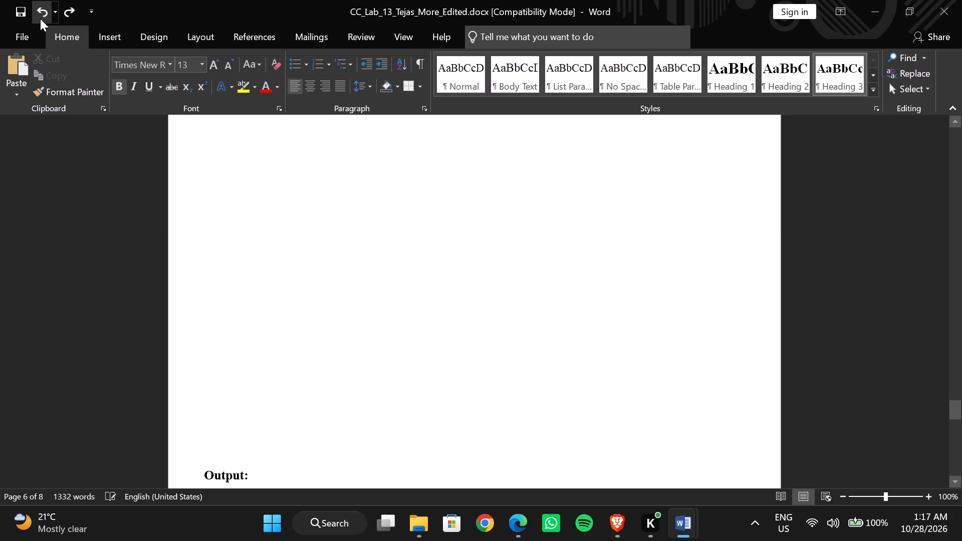
pyautogui.click(961, 0)
pyautogui.click(489, 284)
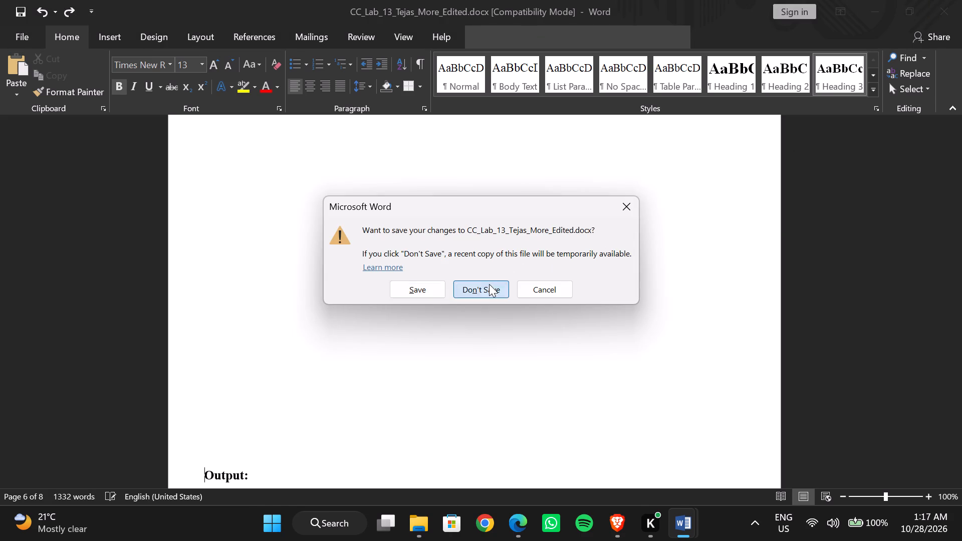
pyautogui.doubleClick(289, 418)
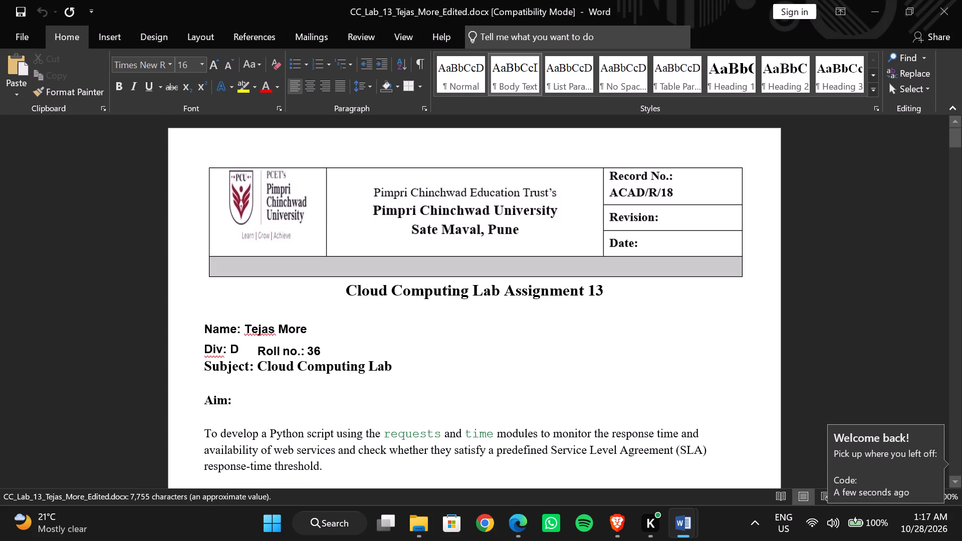
# Delete the Name, Div with roll number, and Subject lines beneath the Cloud Computing Lab Assignment 13 title.
pyautogui.moveTo(410, 367); pyautogui.dragTo(201, 327)
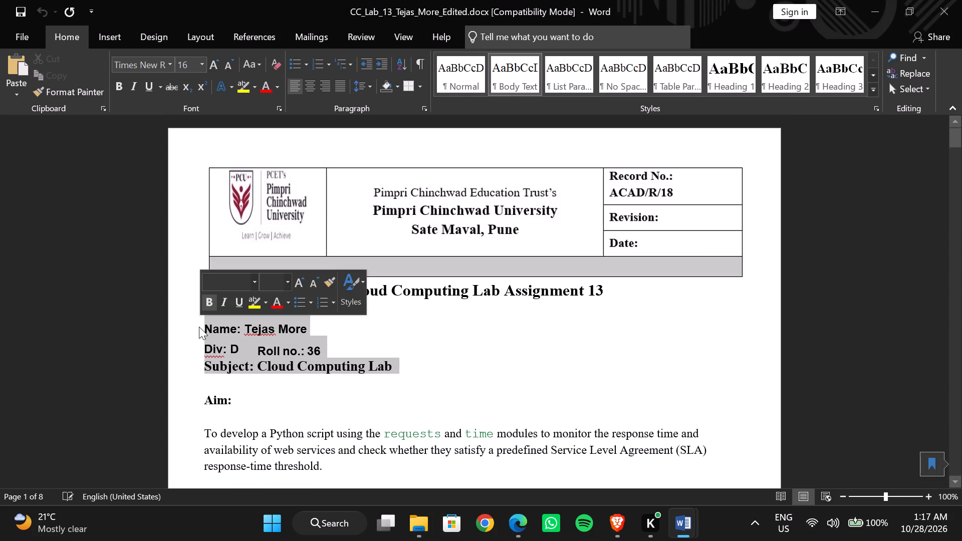
pyautogui.press('BackSpace')
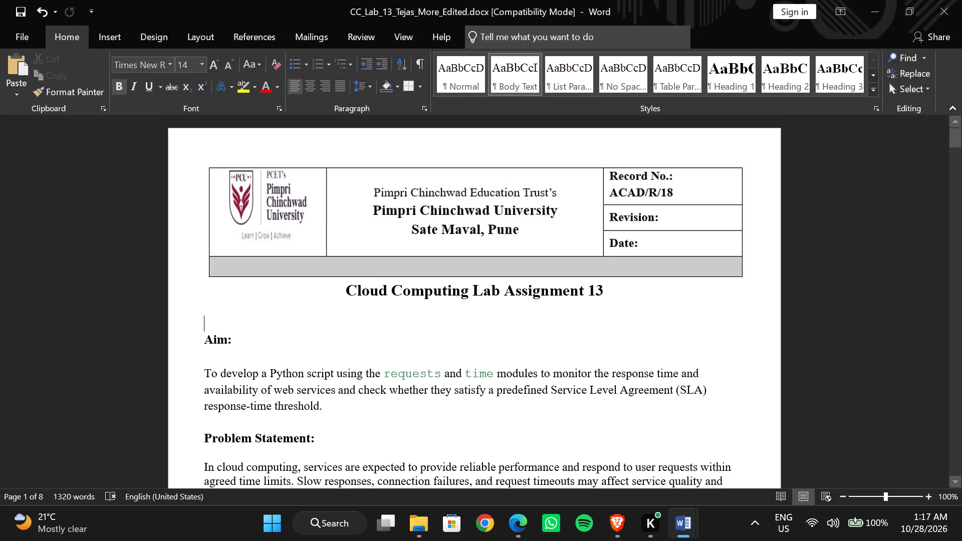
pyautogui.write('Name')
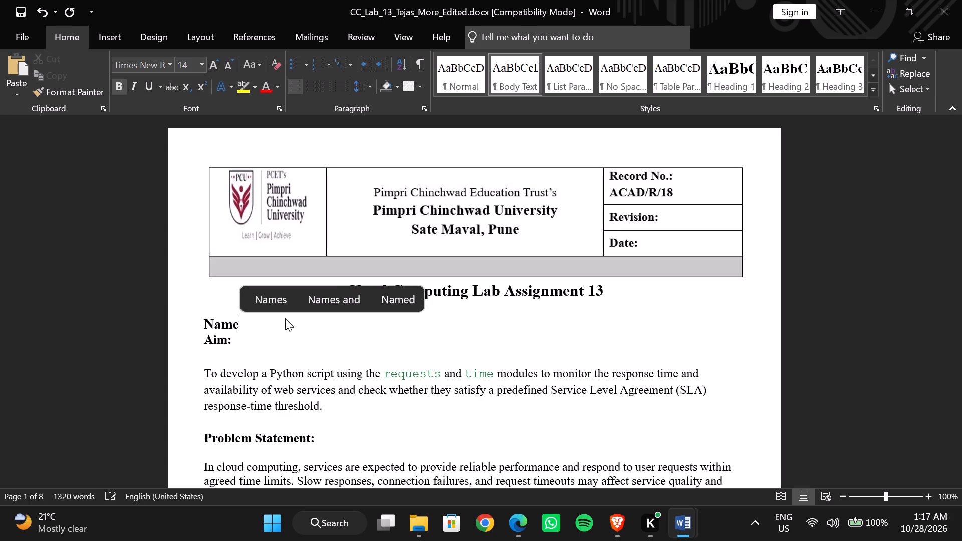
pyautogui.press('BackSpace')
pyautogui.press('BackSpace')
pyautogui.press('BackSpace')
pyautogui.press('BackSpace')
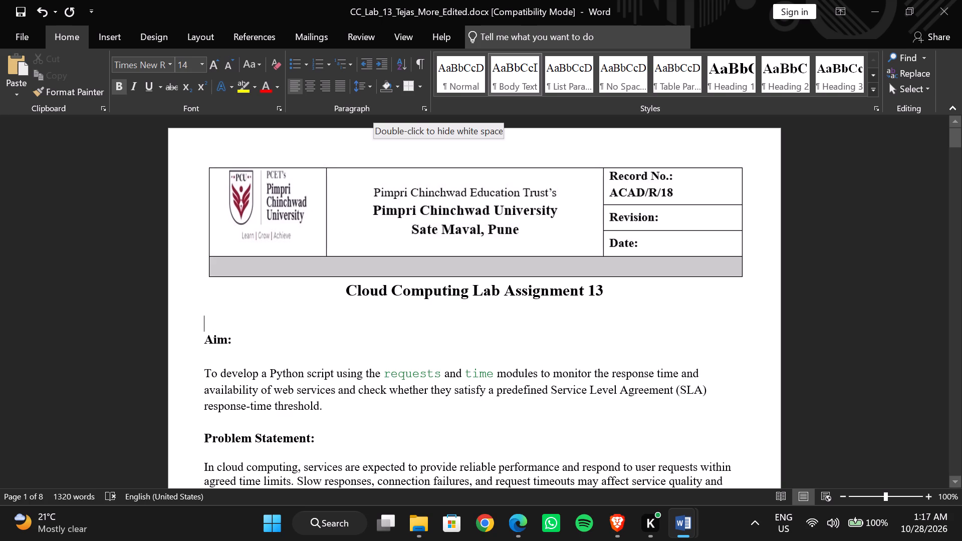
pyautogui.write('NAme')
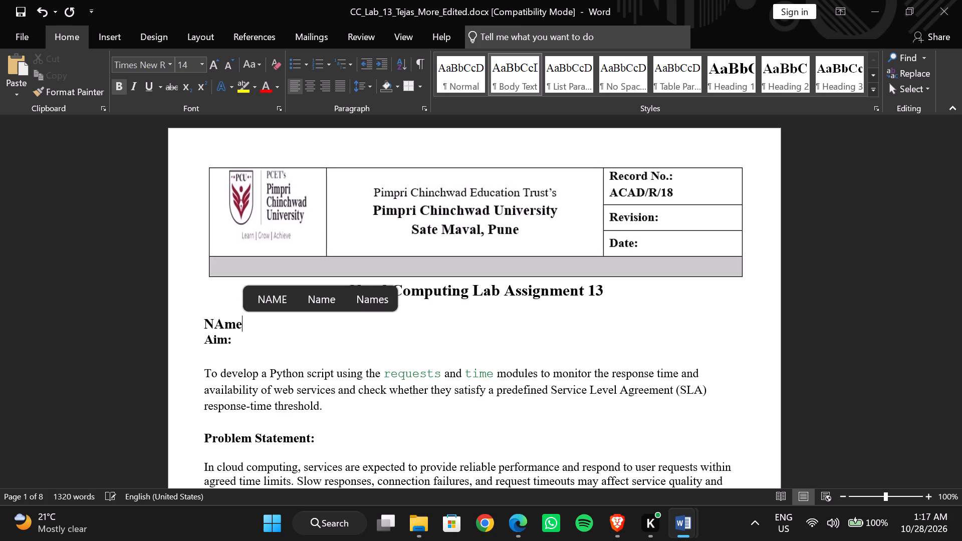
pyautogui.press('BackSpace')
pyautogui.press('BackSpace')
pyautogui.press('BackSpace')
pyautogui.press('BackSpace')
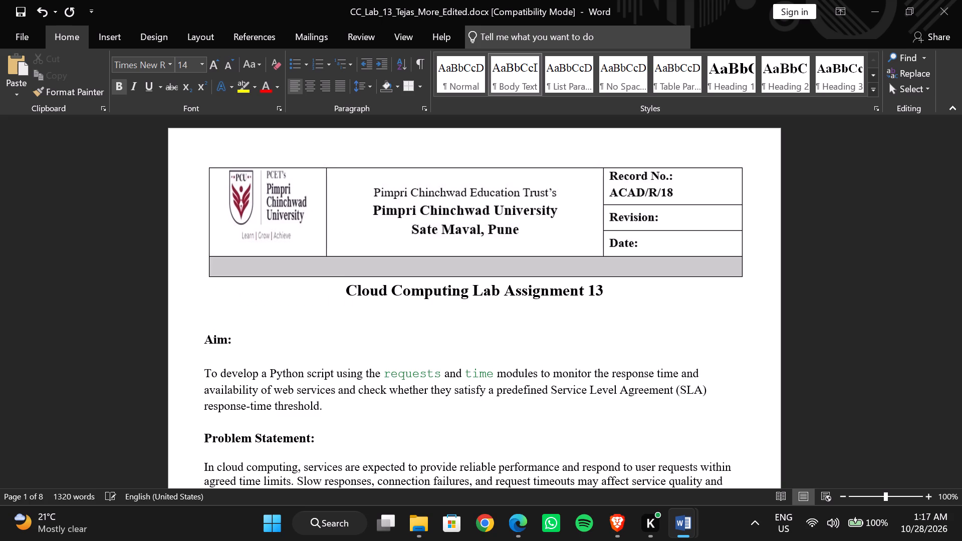
# Enter a Name line above the Aim heading, with a dash followed by the new student's name.
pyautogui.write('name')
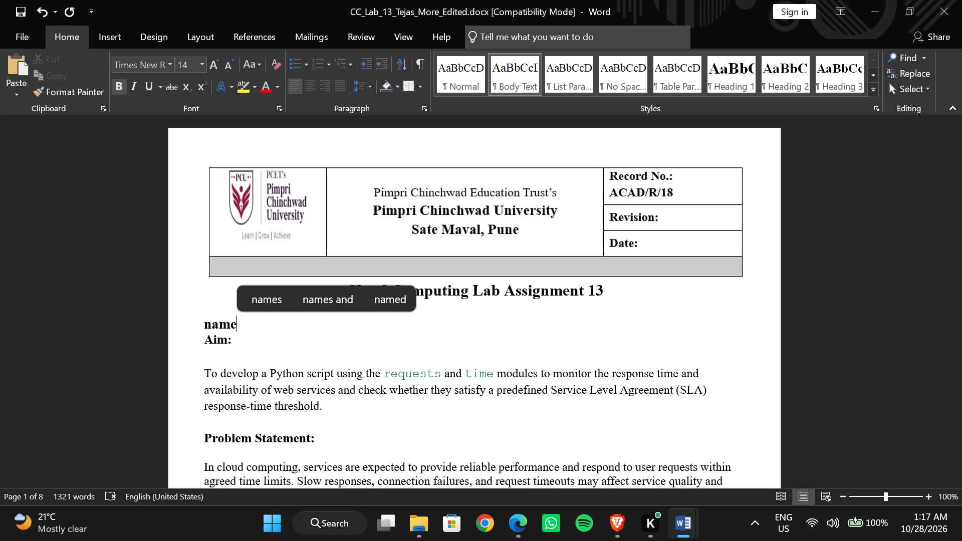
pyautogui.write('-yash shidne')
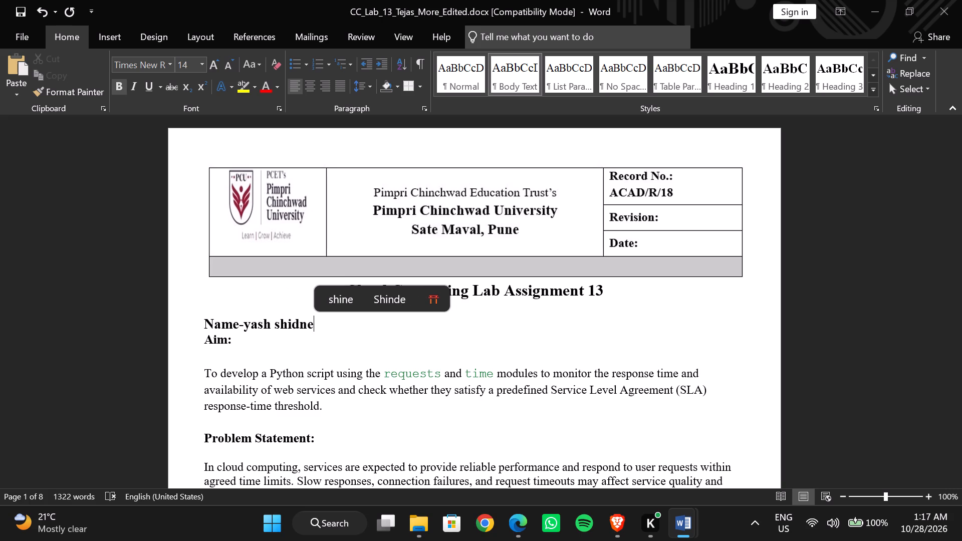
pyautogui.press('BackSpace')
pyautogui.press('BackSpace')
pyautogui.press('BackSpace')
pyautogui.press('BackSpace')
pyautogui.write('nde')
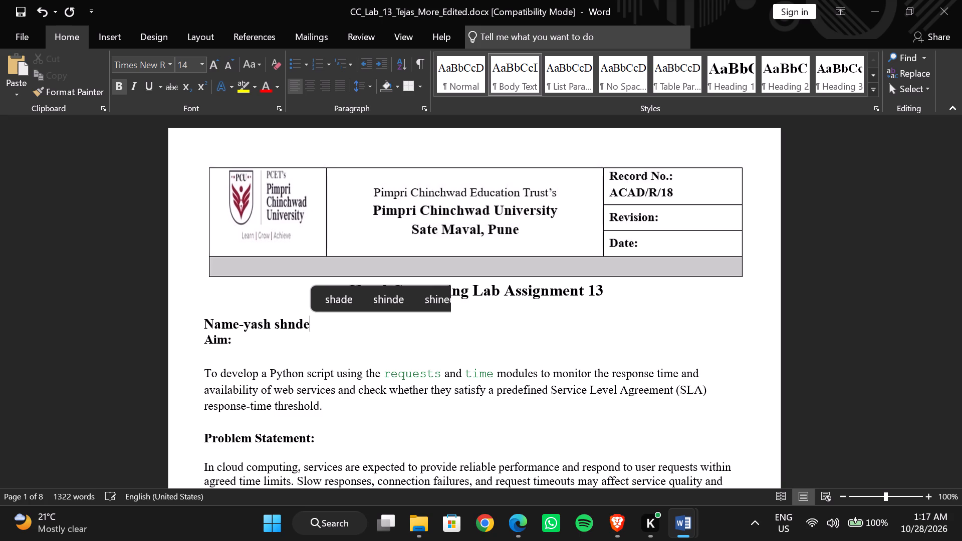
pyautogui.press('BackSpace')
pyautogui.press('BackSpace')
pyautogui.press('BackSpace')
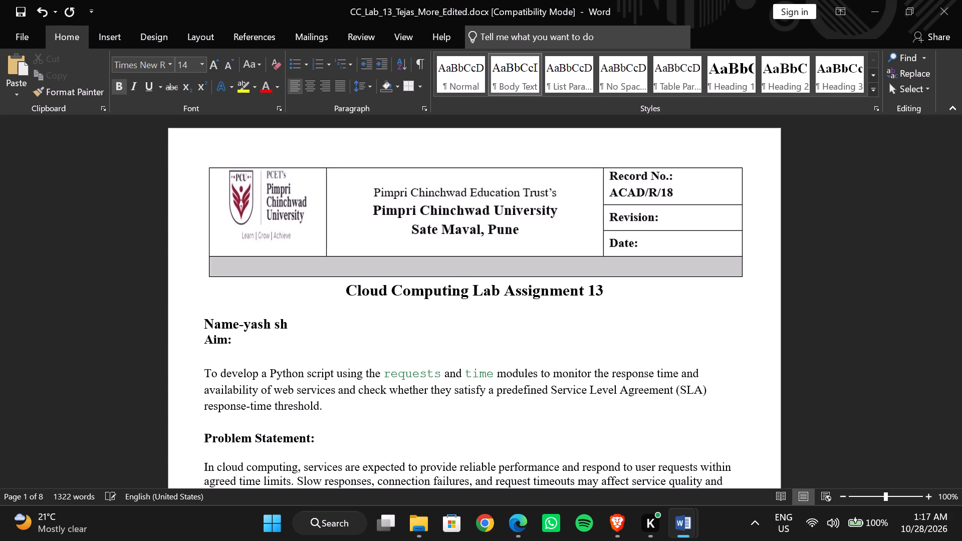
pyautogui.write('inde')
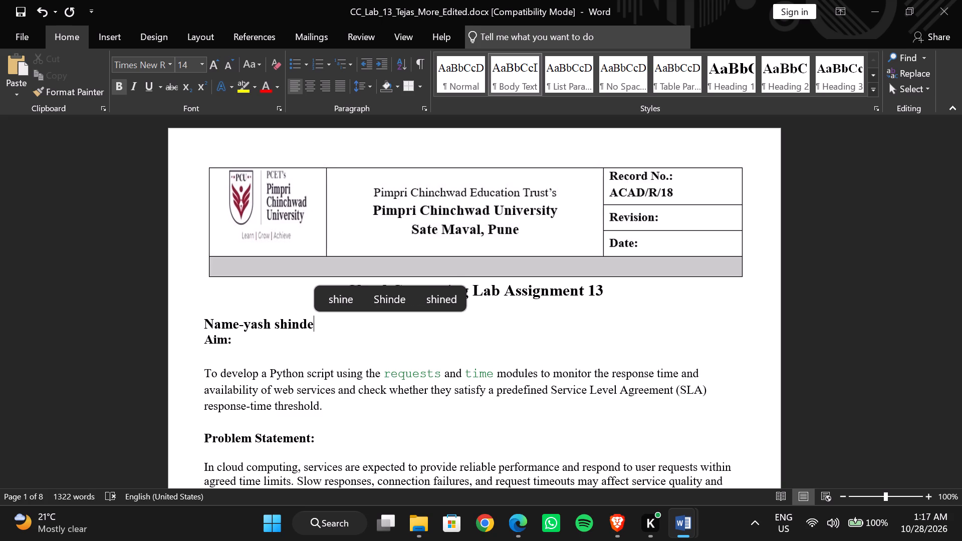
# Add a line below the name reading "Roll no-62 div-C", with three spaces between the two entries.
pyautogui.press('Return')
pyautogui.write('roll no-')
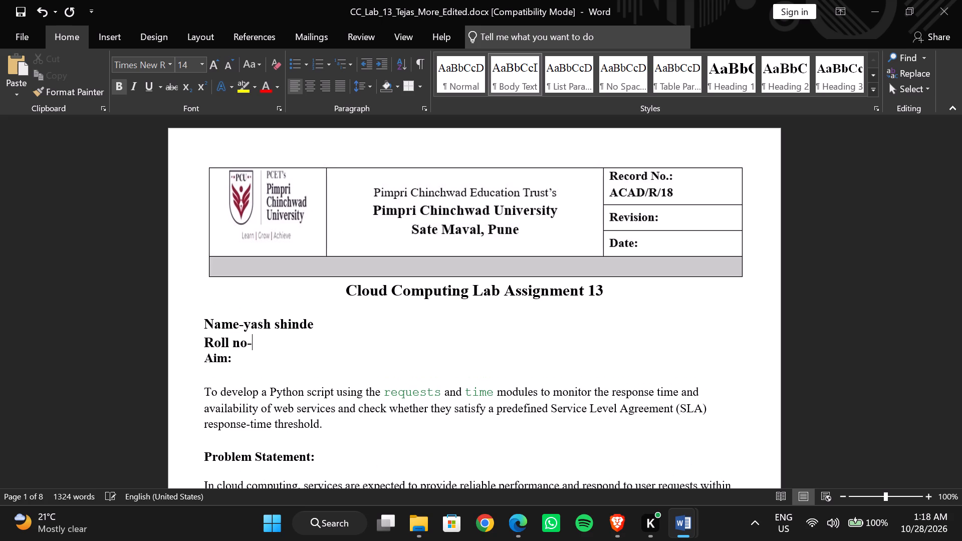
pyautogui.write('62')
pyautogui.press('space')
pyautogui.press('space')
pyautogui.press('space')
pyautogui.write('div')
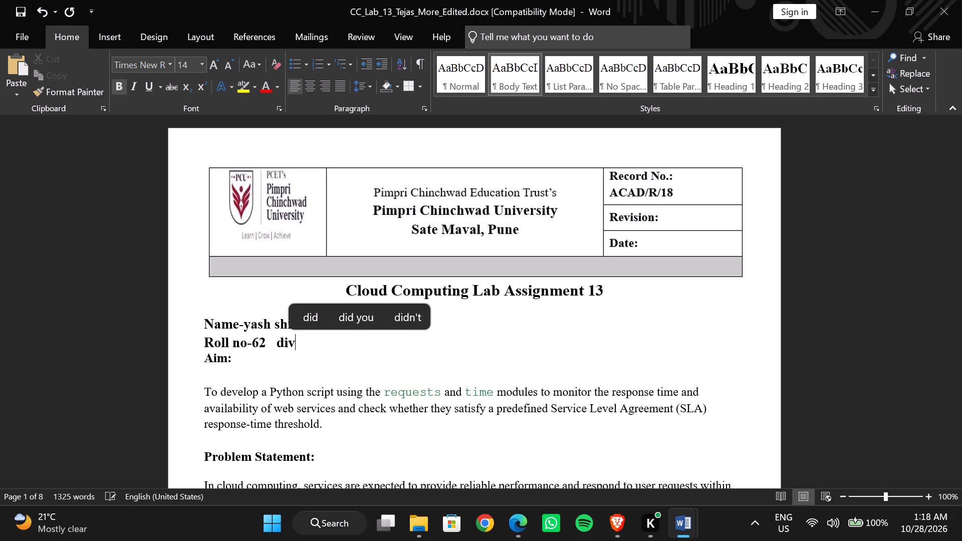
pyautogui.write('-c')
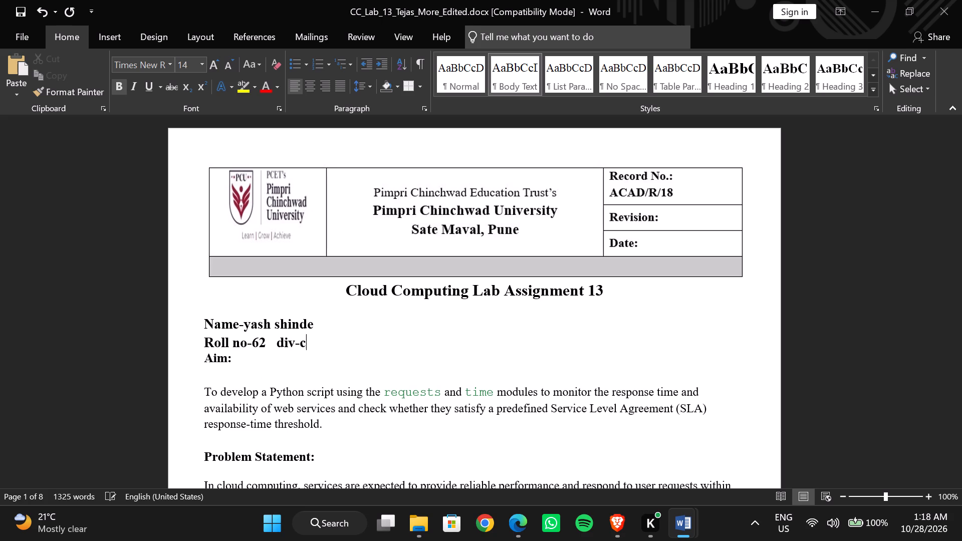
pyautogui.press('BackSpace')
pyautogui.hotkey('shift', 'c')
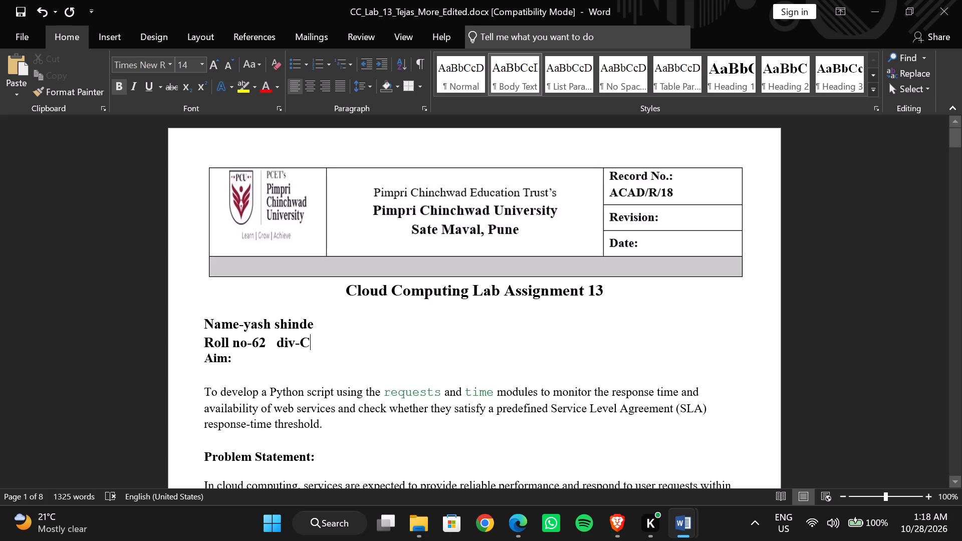
# Remove the bold formatting from the Name line and the roll number and division line.
pyautogui.moveTo(313, 346); pyautogui.dragTo(222, 324)
pyautogui.click(120, 87)
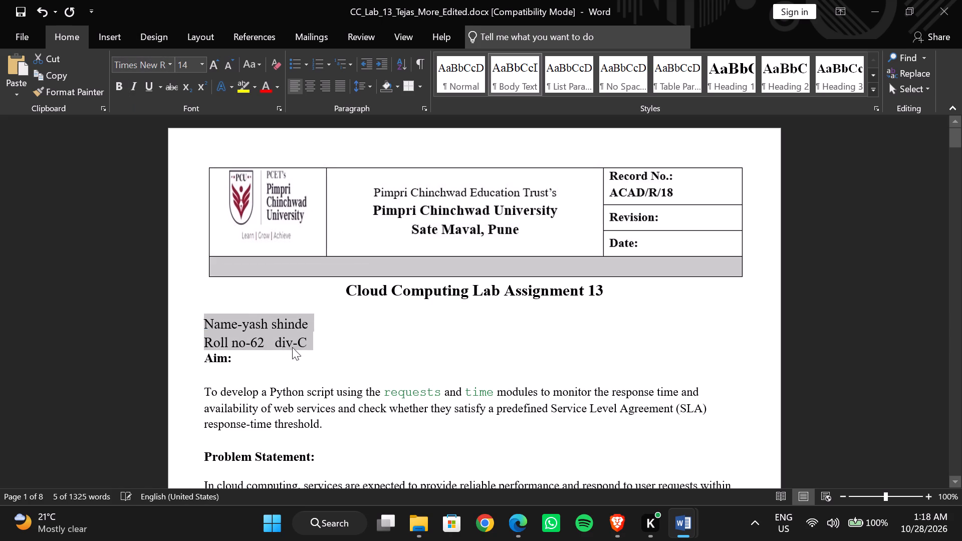
# Insert a blank line between the roll number and division line and the Aim heading.
pyautogui.click(314, 340)
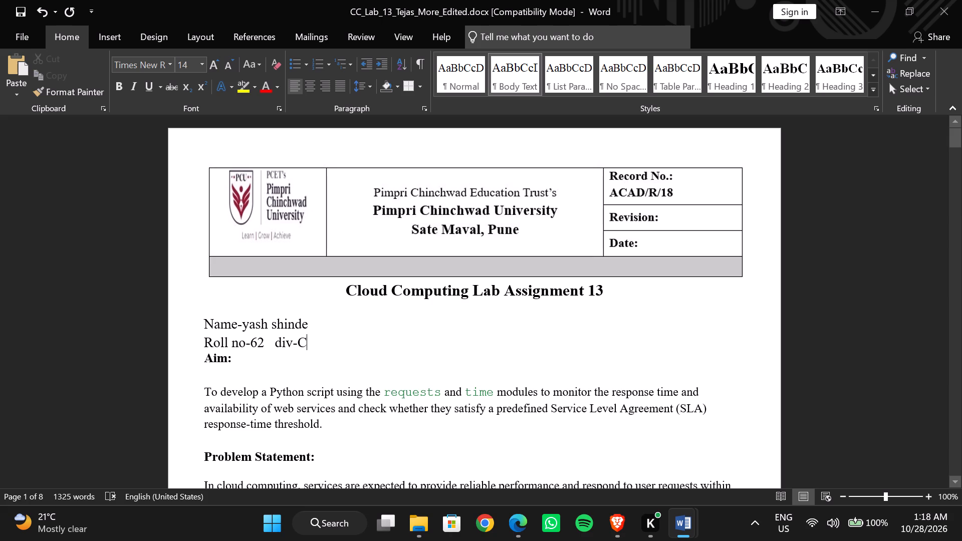
pyautogui.press('Return')
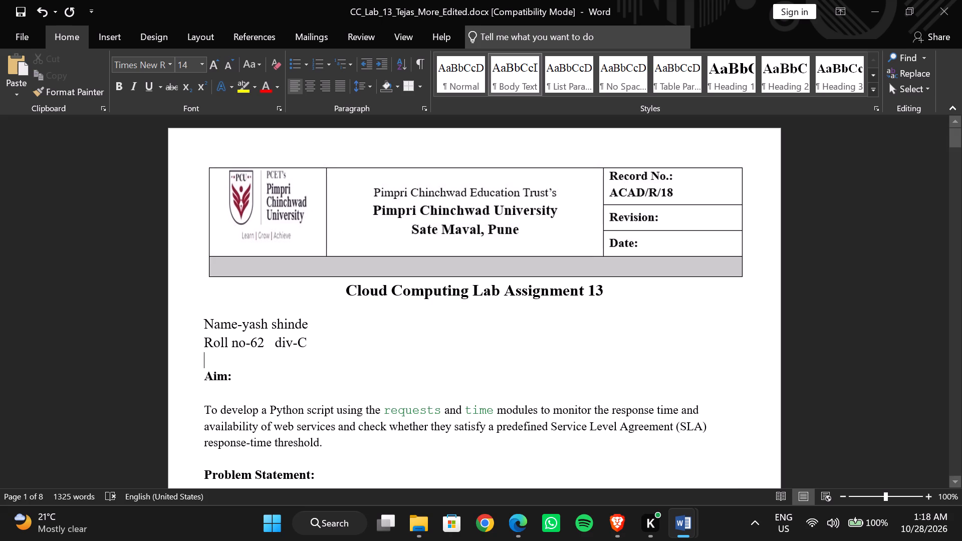
# Delete the blank lines above the Code heading so it directly follows the last algorithm step, "Stop the program.".
pyautogui.scroll(-20, 470, 350)
pyautogui.scroll(-16, 470, 350)
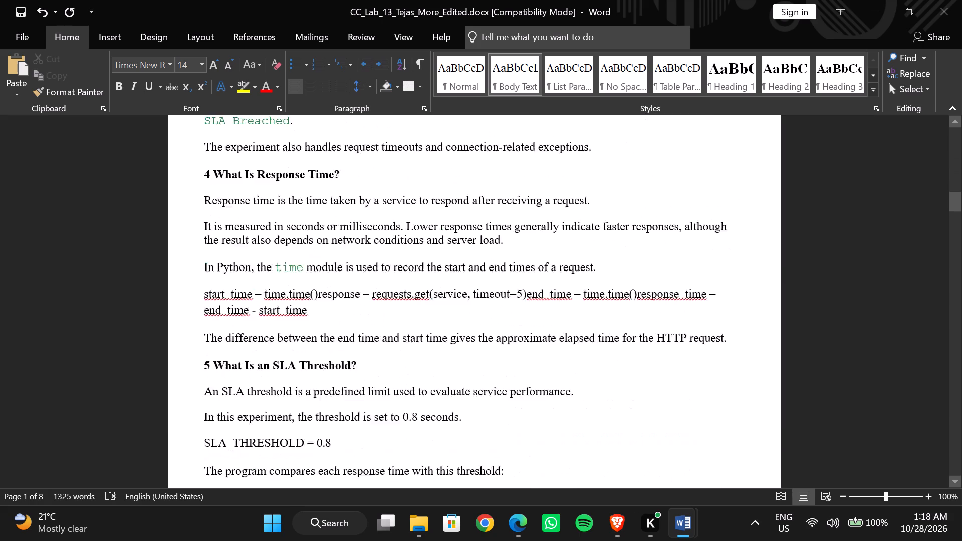
pyautogui.scroll(-20, 540, 327)
pyautogui.scroll(-20, 540, 327)
pyautogui.scroll(-7, 540, 327)
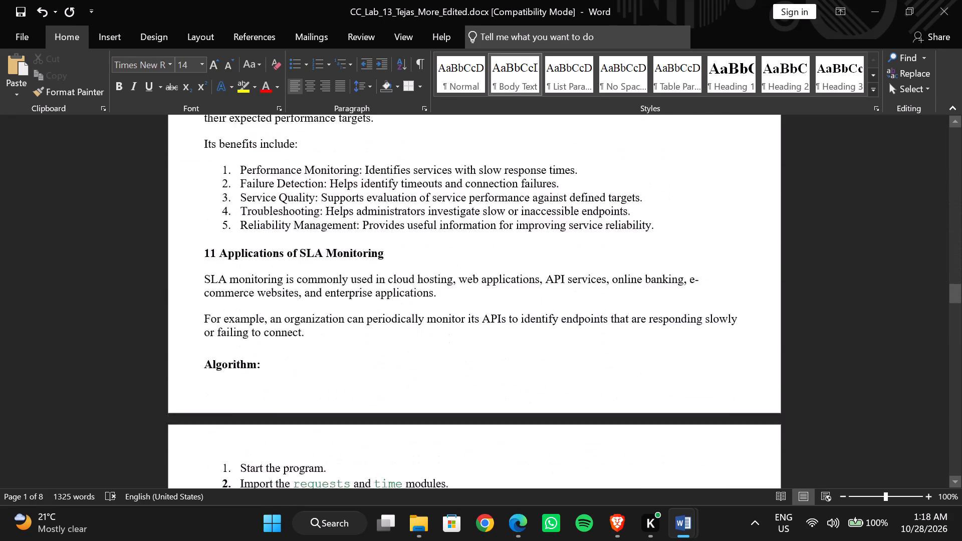
pyautogui.scroll(-17, 537, 316)
pyautogui.scroll(-14, 538, 317)
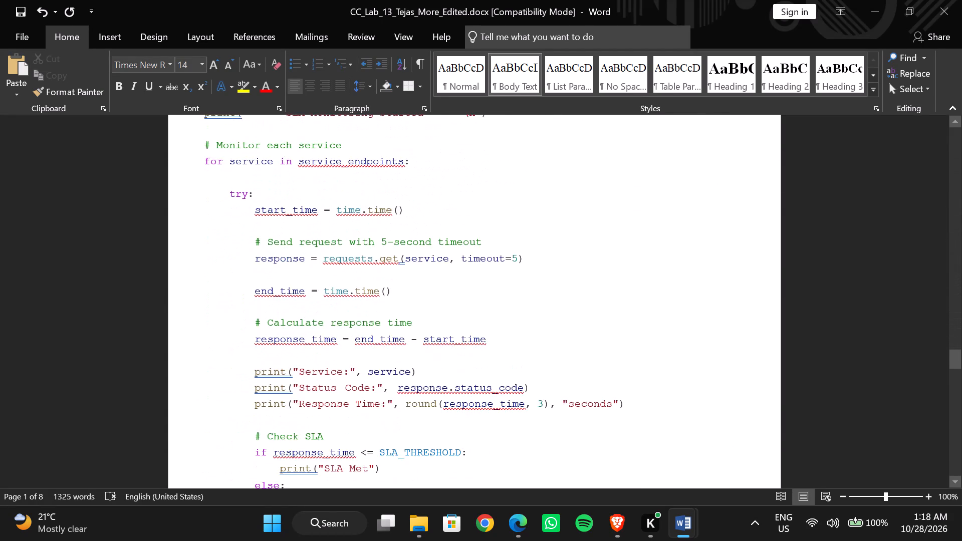
pyautogui.scroll(15, 538, 318)
pyautogui.scroll(2, 363, 336)
pyautogui.scroll(4, 278, 348)
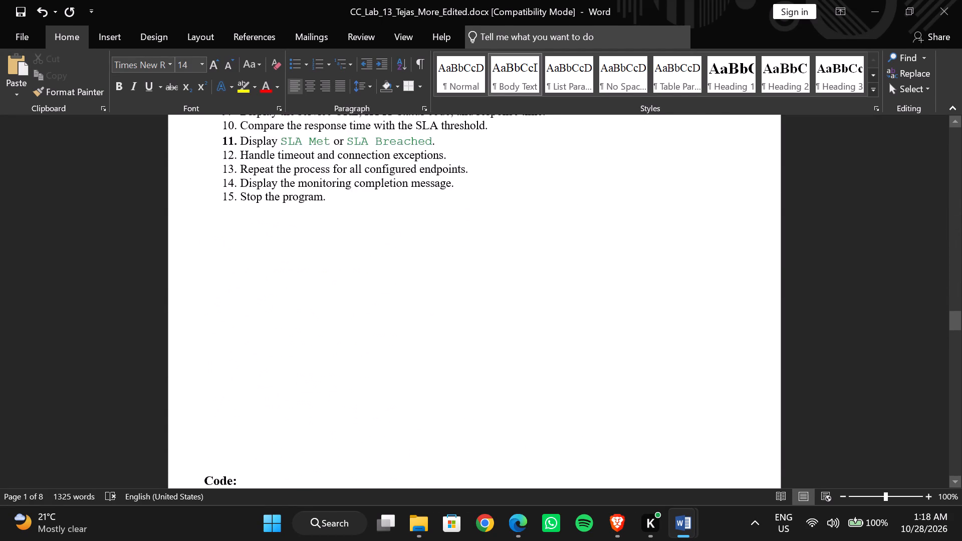
pyautogui.scroll(-3, 269, 354)
pyautogui.click(206, 401)
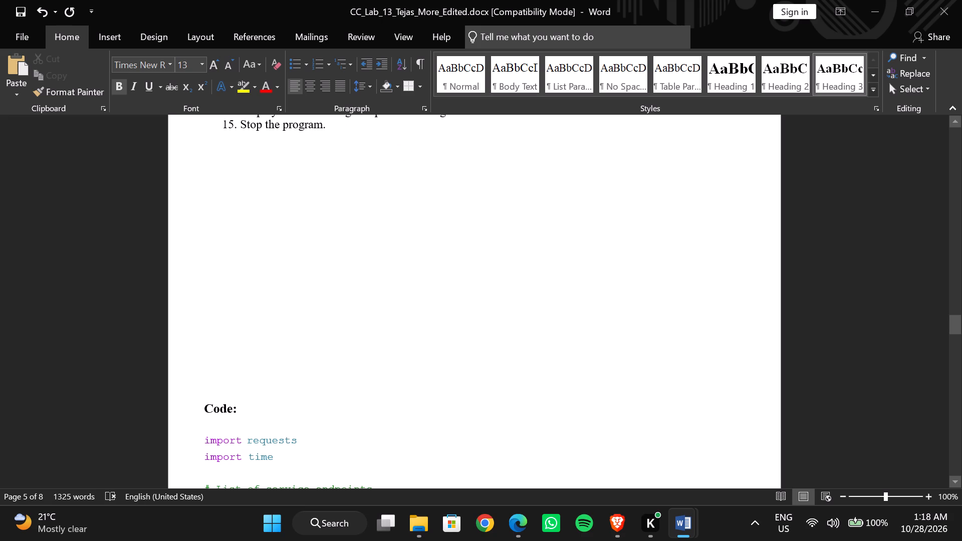
pyautogui.press('BackSpace')
pyautogui.press('BackSpace')
pyautogui.press('BackSpace')
pyautogui.press('BackSpace')
pyautogui.press('BackSpace')
pyautogui.press('BackSpace')
pyautogui.press('BackSpace')
pyautogui.press('BackSpace')
pyautogui.press('BackSpace')
pyautogui.press('BackSpace')
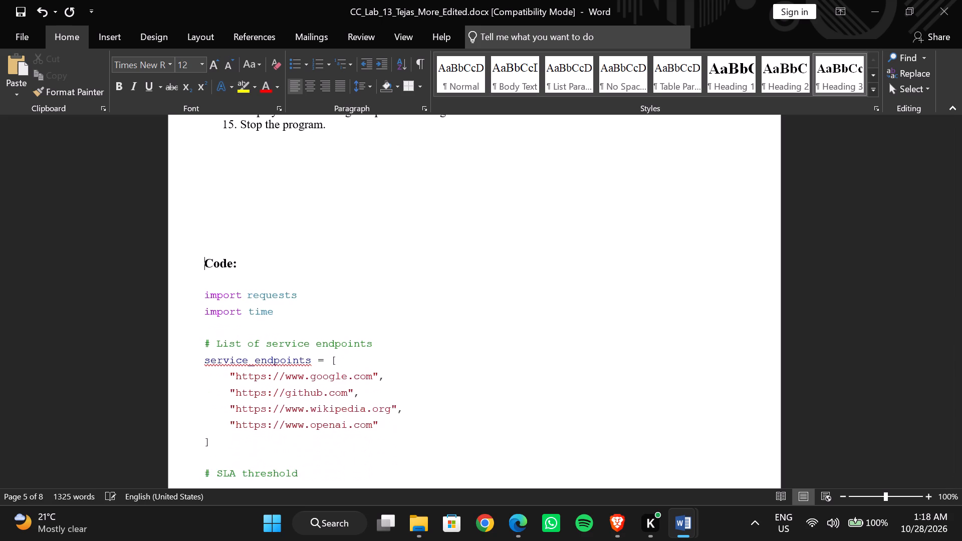
pyautogui.press('BackSpace')
pyautogui.press('BackSpace')
pyautogui.press('BackSpace')
pyautogui.press('BackSpace')
pyautogui.press('BackSpace')
pyautogui.press('BackSpace')
pyautogui.press('BackSpace')
pyautogui.press('BackSpace')
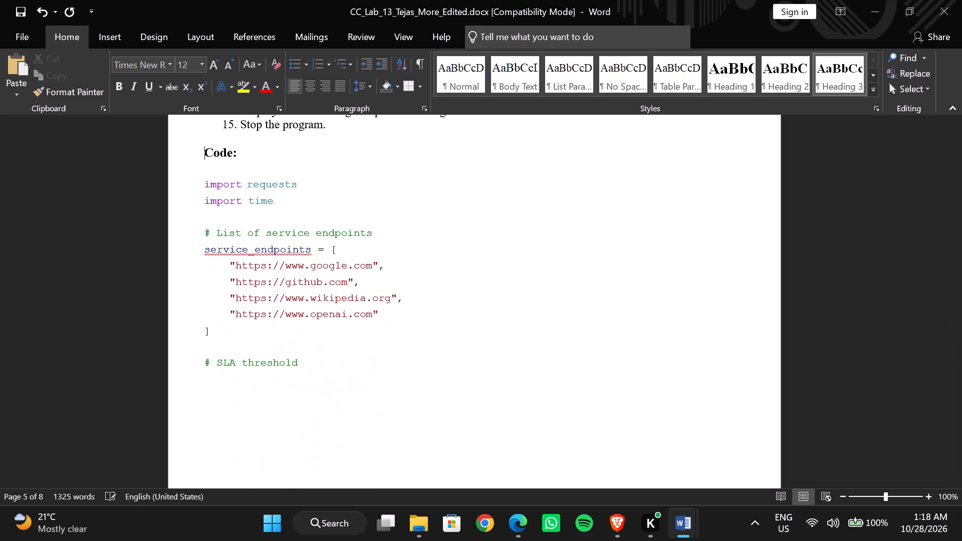
# Examine the layout of the code listing, the Output heading and the terminal screenshot pages for leftover blank space.
pyautogui.scroll(-20, 353, 417)
pyautogui.scroll(-2, 353, 417)
pyautogui.scroll(-6, 452, 396)
pyautogui.scroll(6, 455, 398)
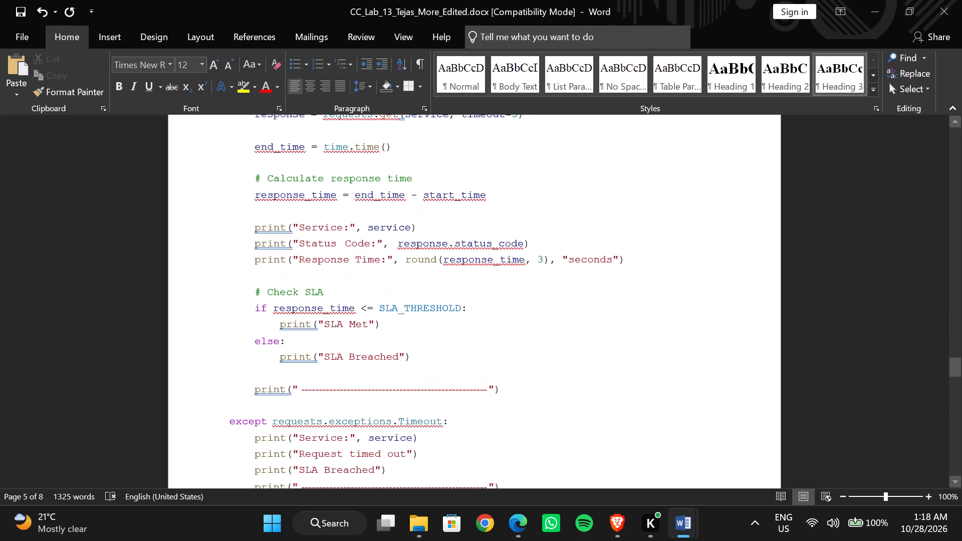
pyautogui.scroll(-20, 455, 398)
pyautogui.scroll(-9, 455, 398)
pyautogui.scroll(3, 458, 400)
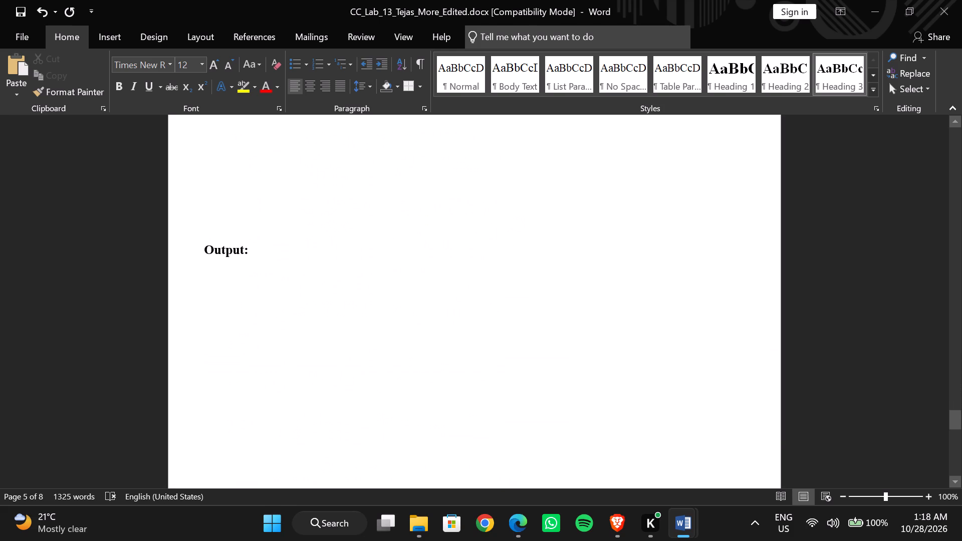
pyautogui.scroll(-14, 458, 400)
pyautogui.scroll(4, 460, 399)
pyautogui.scroll(-5, 462, 398)
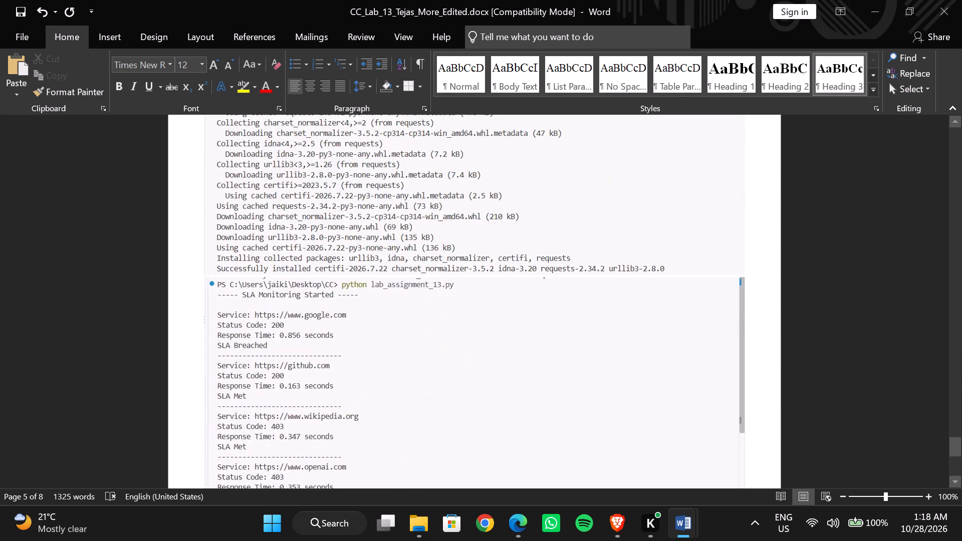
pyautogui.scroll(-18, 464, 396)
pyautogui.scroll(9, 473, 394)
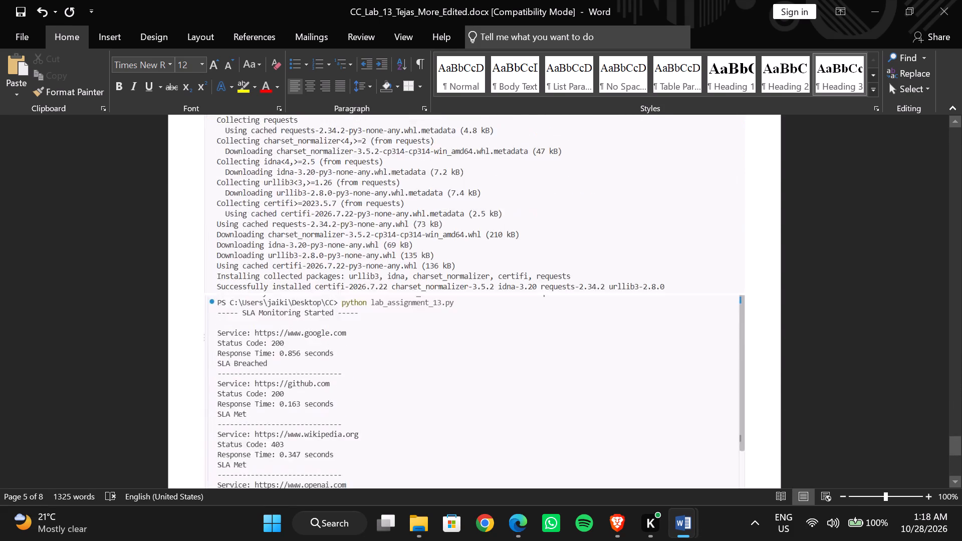
pyautogui.scroll(10, 473, 394)
pyautogui.scroll(12, 473, 394)
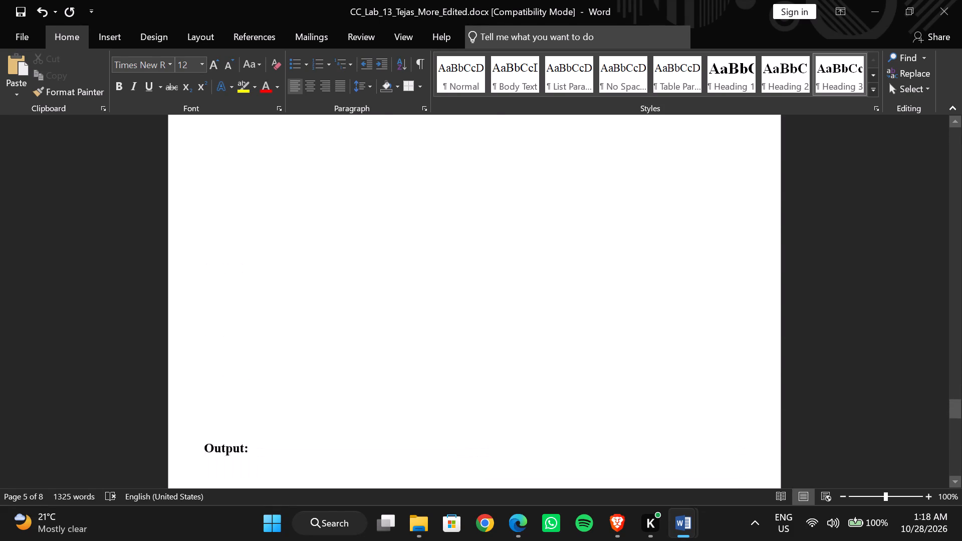
pyautogui.scroll(11, 473, 394)
pyautogui.scroll(10, 473, 394)
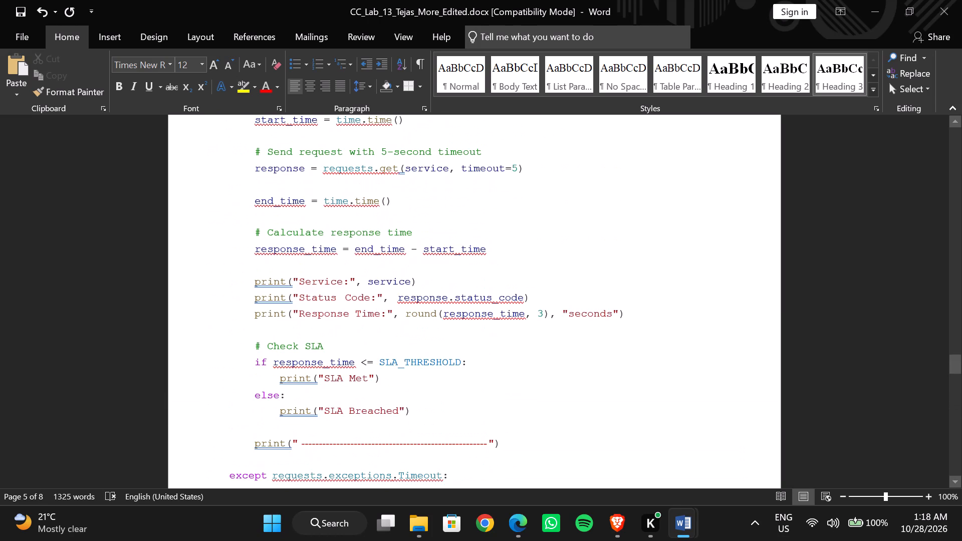
pyautogui.scroll(-18, 473, 394)
pyautogui.scroll(5, 473, 394)
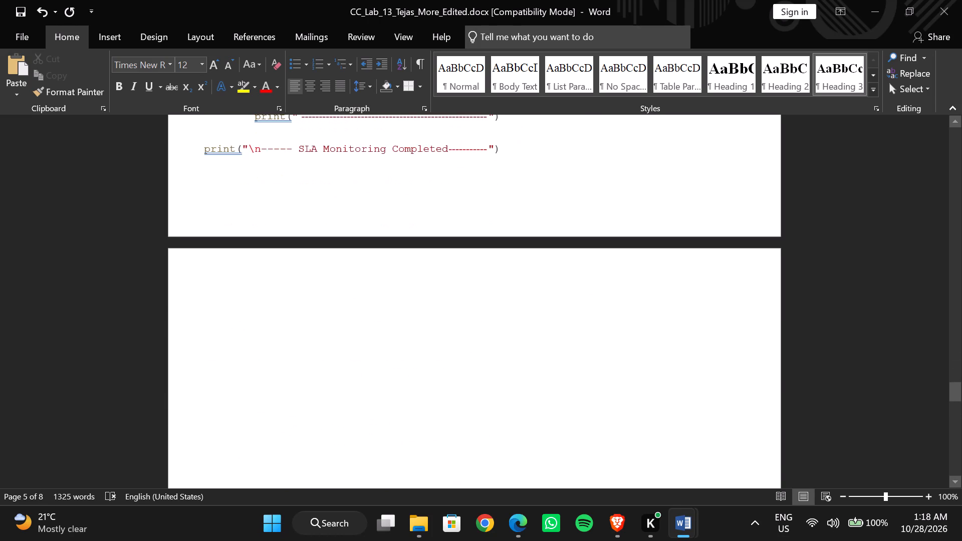
# Delete the "Output:" heading from the mostly blank page after the code listing.
pyautogui.scroll(-5, 292, 331)
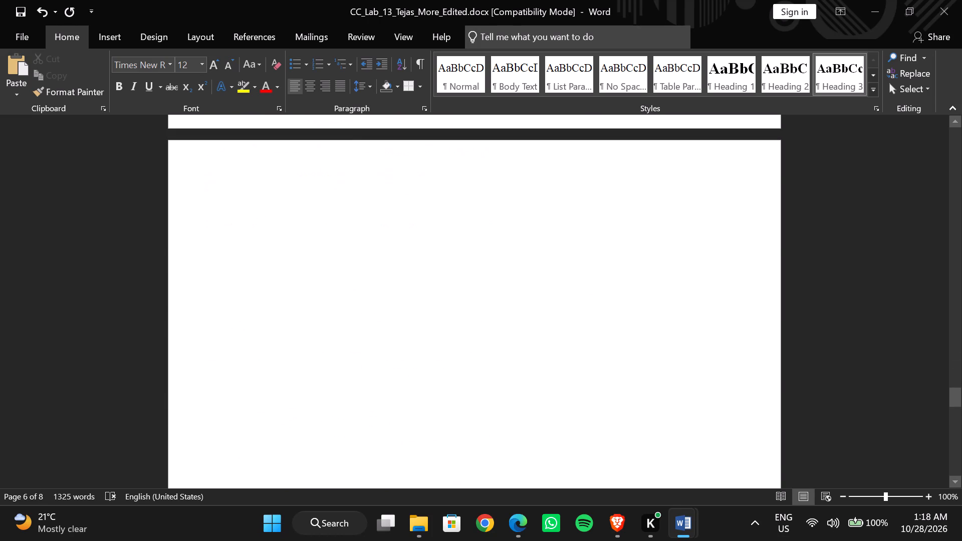
pyautogui.scroll(-3, 293, 331)
pyautogui.scroll(-4, 298, 402)
pyautogui.moveTo(277, 376); pyautogui.dragTo(205, 375)
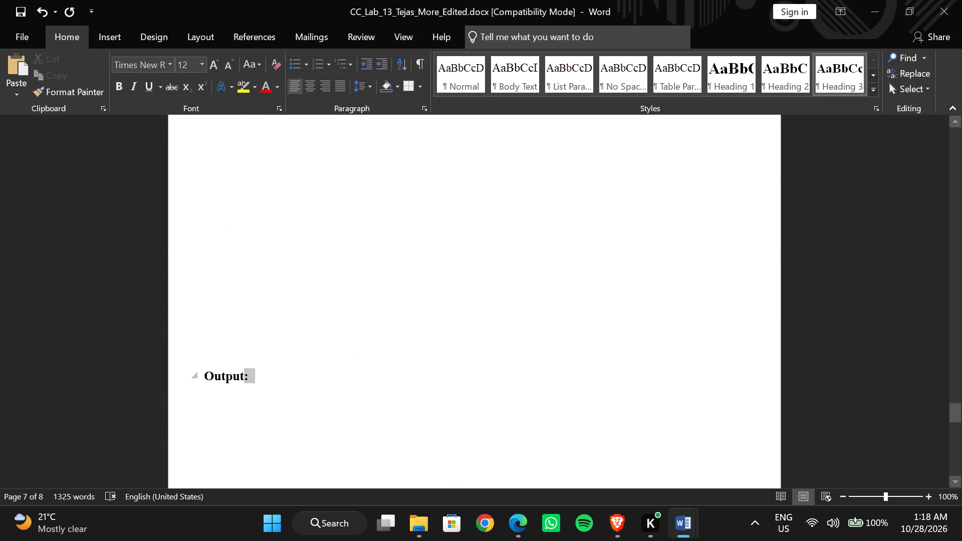
pyautogui.moveTo(205, 375); pyautogui.dragTo(204, 375)
pyautogui.press('BackSpace')
pyautogui.press('BackSpace')
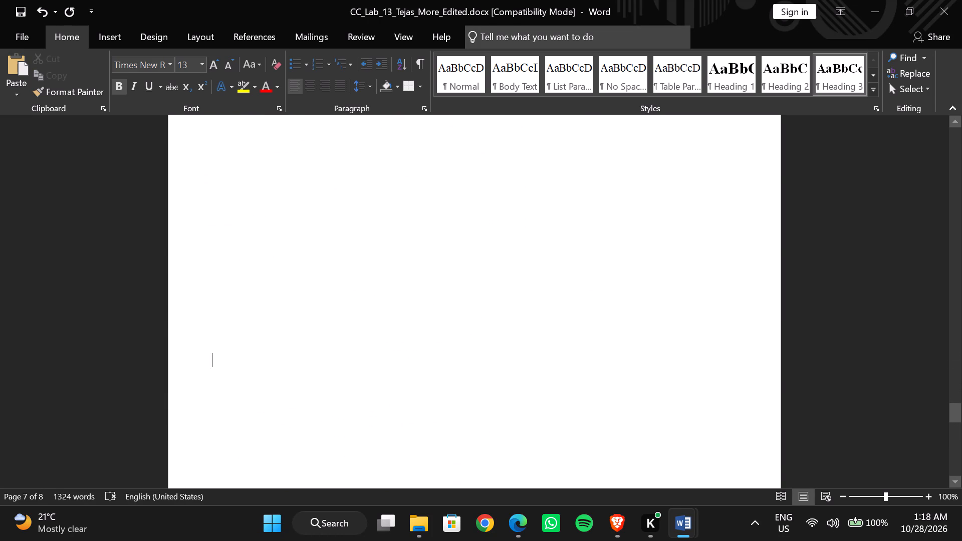
# Remove the blank lines left between the deleted heading and the final print line of the code.
pyautogui.scroll(-4, 400, 363)
pyautogui.press('BackSpace')
pyautogui.press('BackSpace')
pyautogui.press('BackSpace')
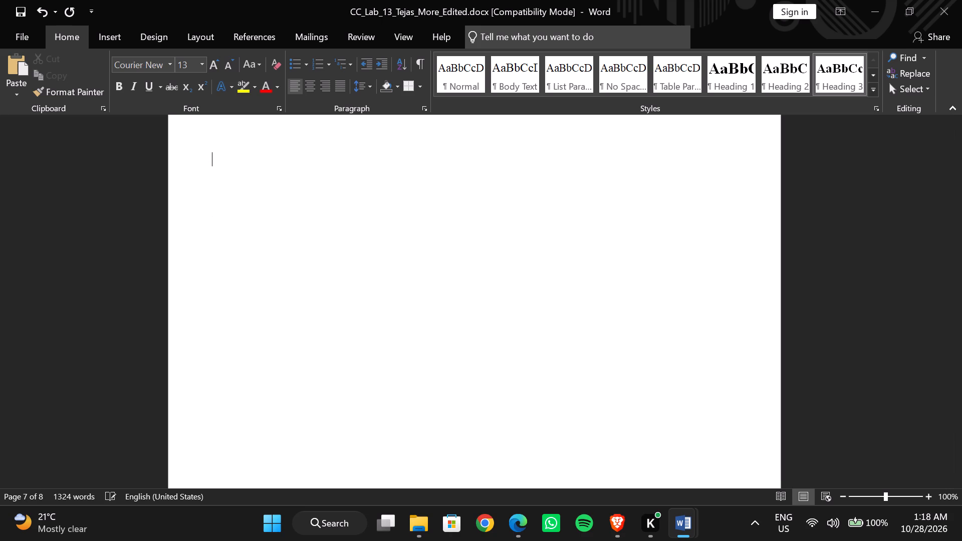
pyautogui.press('BackSpace')
pyautogui.scroll(3, 389, 379)
pyautogui.press('BackSpace')
pyautogui.press('BackSpace')
pyautogui.press('BackSpace')
pyautogui.press('BackSpace')
pyautogui.press('BackSpace')
pyautogui.press('BackSpace')
pyautogui.scroll(4, 390, 376)
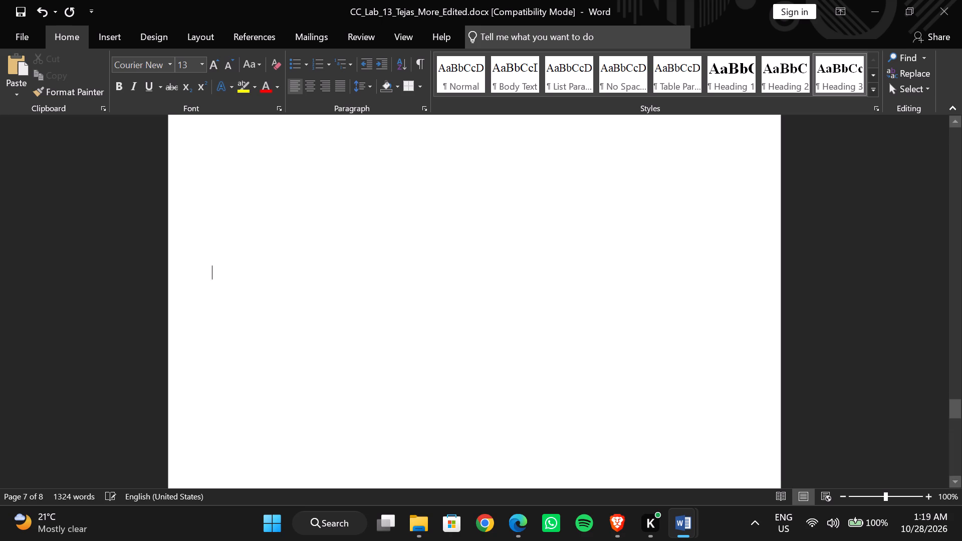
pyautogui.scroll(2, 390, 376)
pyautogui.press('BackSpace')
pyautogui.press('BackSpace')
pyautogui.press('BackSpace')
pyautogui.press('BackSpace')
pyautogui.press('BackSpace')
pyautogui.press('BackSpace')
pyautogui.press('BackSpace')
pyautogui.press('BackSpace')
pyautogui.press('BackSpace')
pyautogui.press('BackSpace')
pyautogui.press('BackSpace')
pyautogui.press('BackSpace')
pyautogui.press('BackSpace')
pyautogui.press('BackSpace')
pyautogui.press('BackSpace')
pyautogui.press('BackSpace')
pyautogui.press('BackSpace')
pyautogui.press('BackSpace')
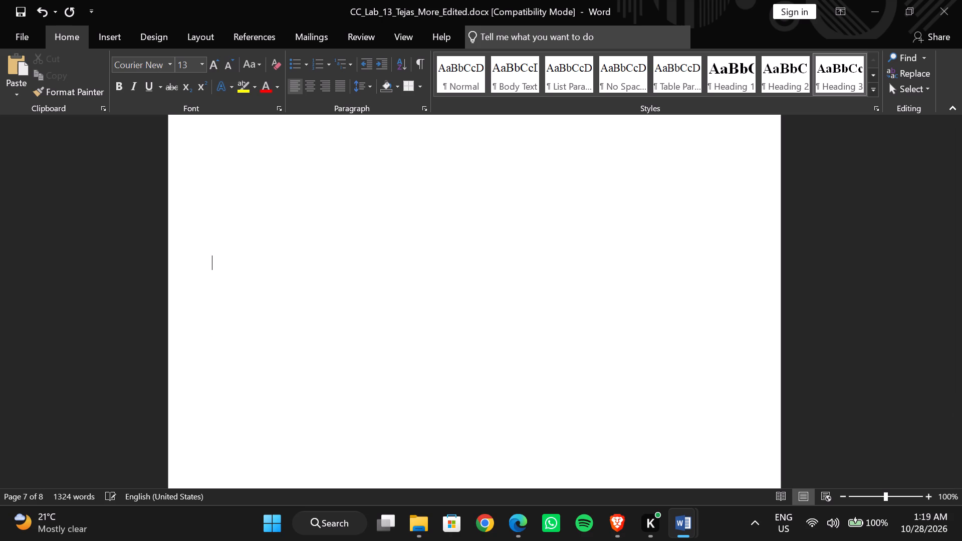
pyautogui.scroll(6, 390, 376)
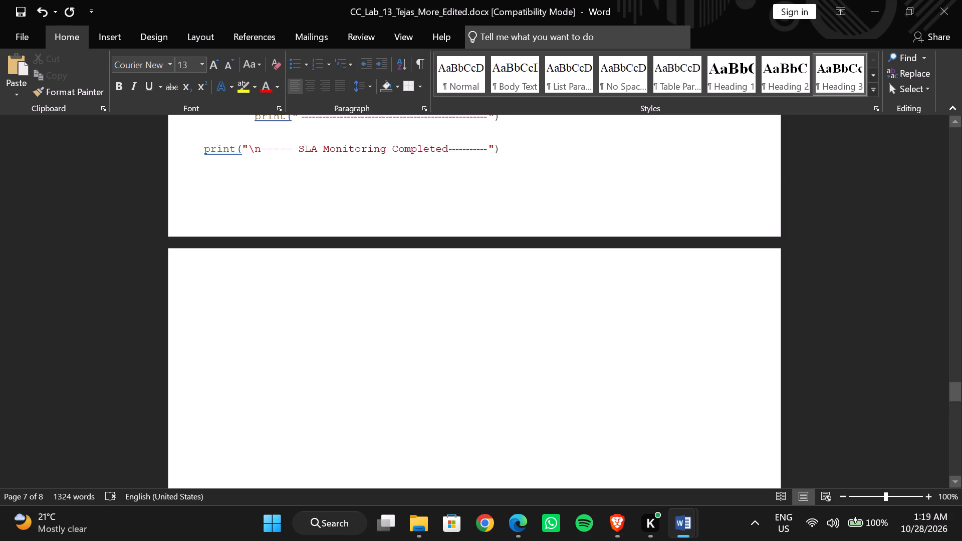
pyautogui.press('BackSpace')
pyautogui.scroll(-8, 326, 379)
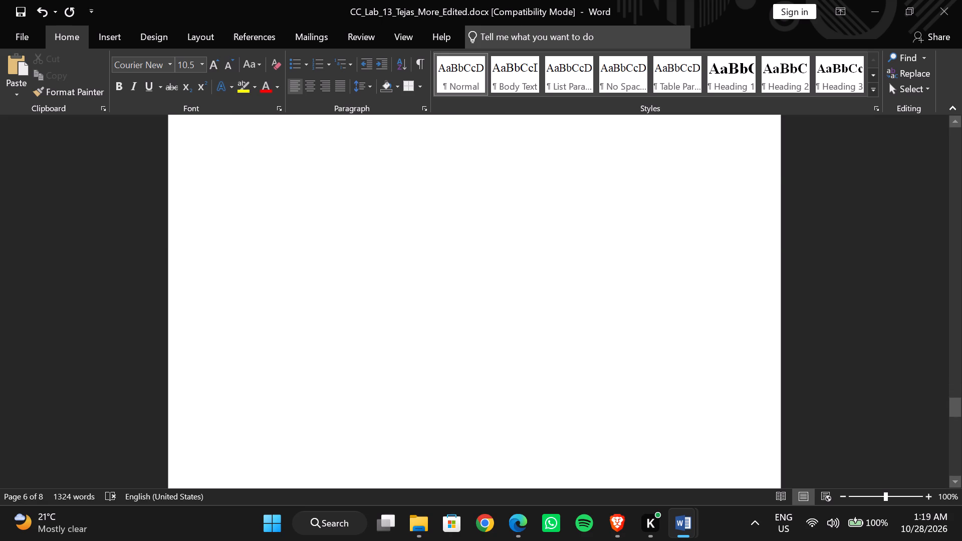
# Delete backward from beside the terminal screenshot through the closing parenthesis of the final print line.
pyautogui.scroll(-14, 369, 368)
pyautogui.click(195, 328)
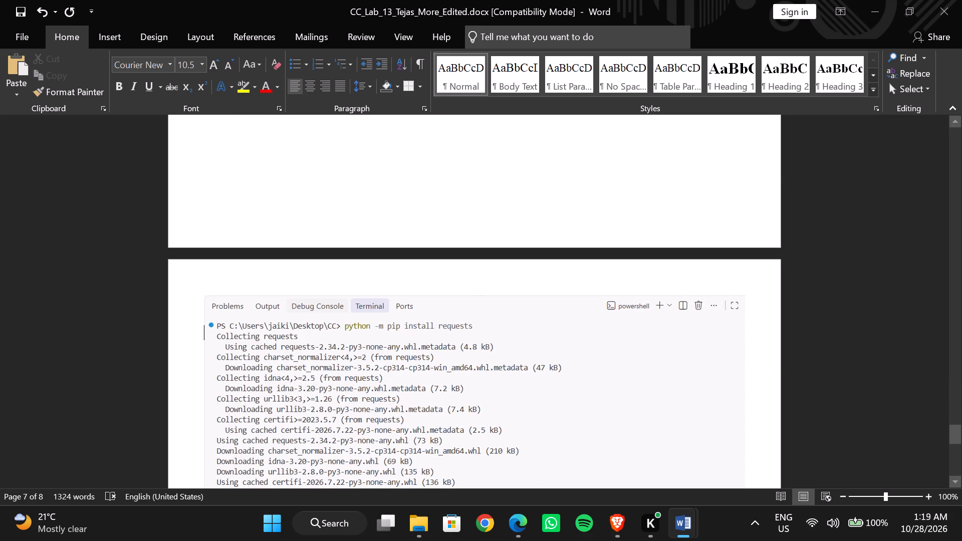
pyautogui.press('BackSpace')
pyautogui.press('BackSpace')
pyautogui.press('BackSpace')
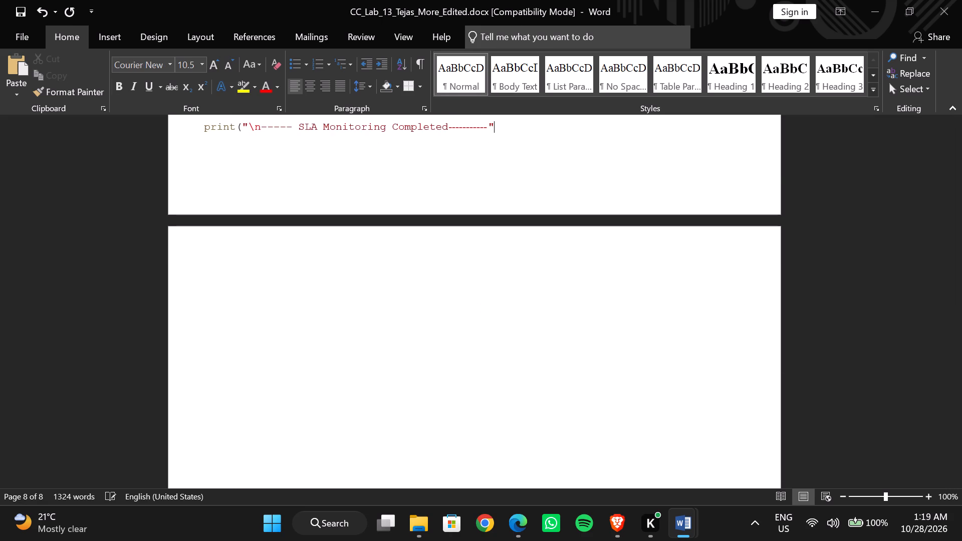
# Shrink the terminal output screenshot above the Conclusion heading to about two-thirds of its width, reducing its height slightly.
pyautogui.scroll(4, 402, 351)
pyautogui.scroll(-20, 403, 351)
pyautogui.scroll(-5, 403, 351)
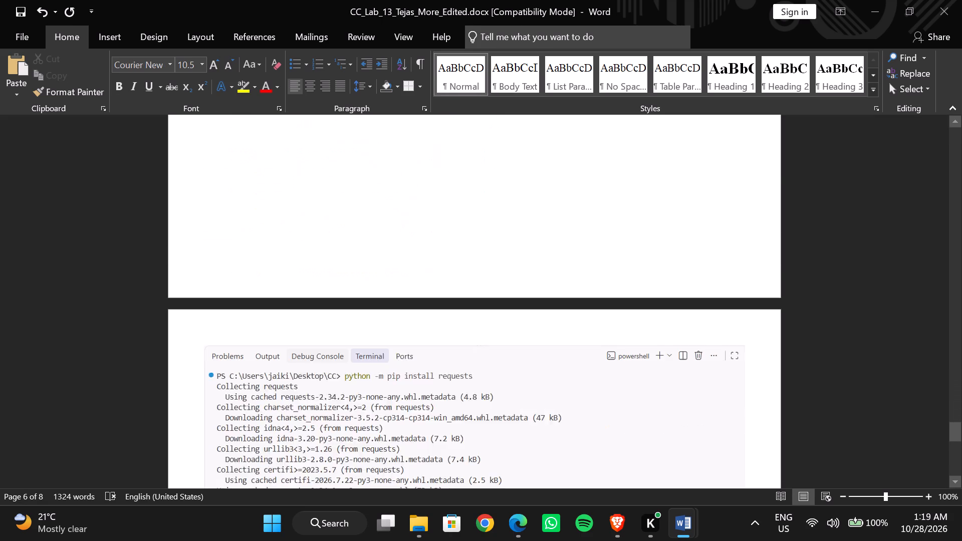
pyautogui.scroll(-16, 425, 346)
pyautogui.scroll(4, 429, 348)
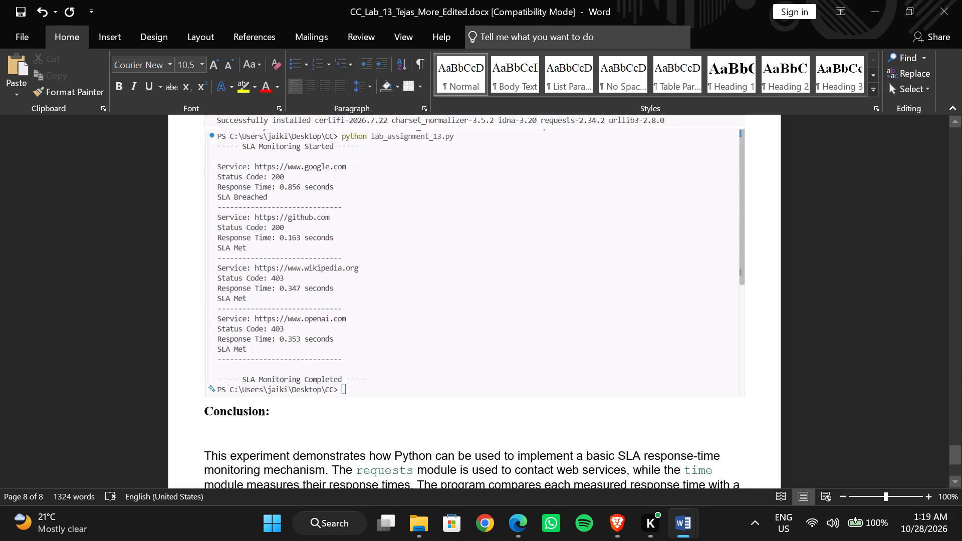
pyautogui.scroll(4, 429, 348)
pyautogui.click(482, 331)
pyautogui.scroll(-4, 519, 329)
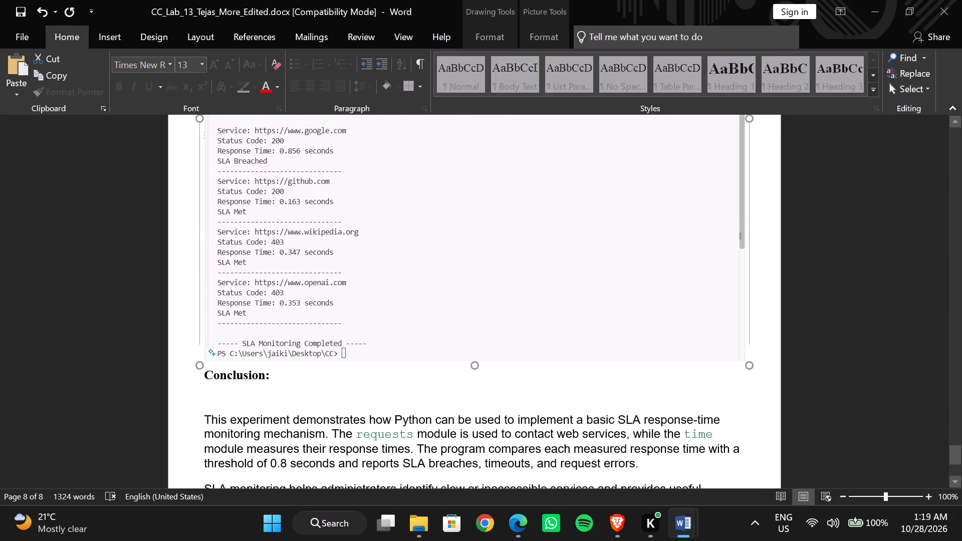
pyautogui.moveTo(750, 364); pyautogui.dragTo(554, 311)
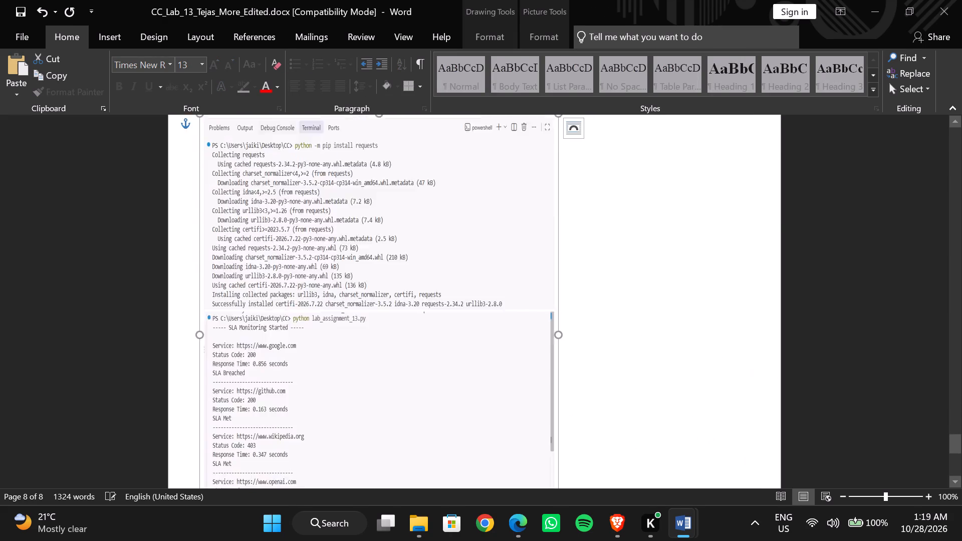
# Set the terminal output screenshot's text wrapping to Tight.
pyautogui.scroll(4, 587, 328)
pyautogui.click(573, 280)
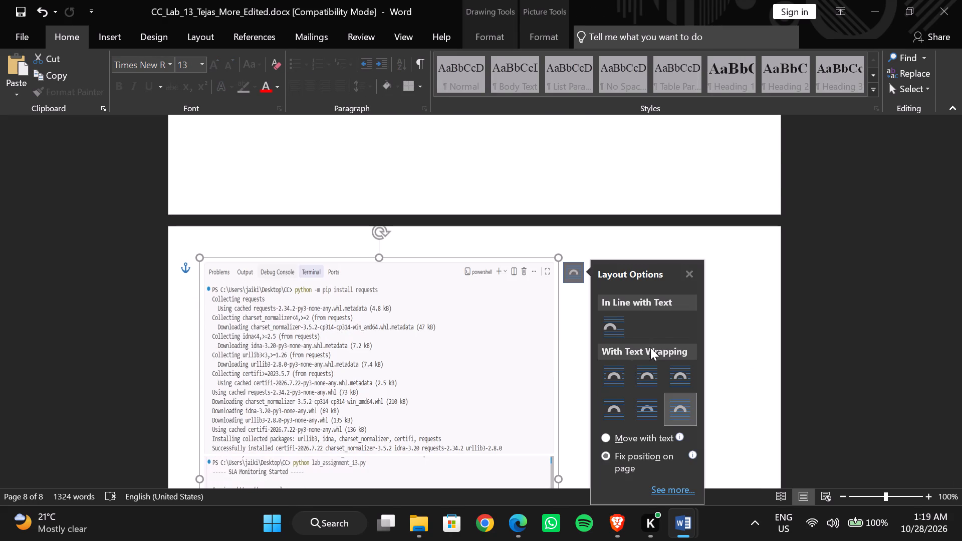
pyautogui.click(646, 370)
# Move the terminal output screenshot up from the last page onto the blank page 7.
pyautogui.moveTo(424, 375); pyautogui.dragTo(438, 138)
pyautogui.scroll(9, 481, 213)
pyautogui.moveTo(375, 351); pyautogui.dragTo(416, 102)
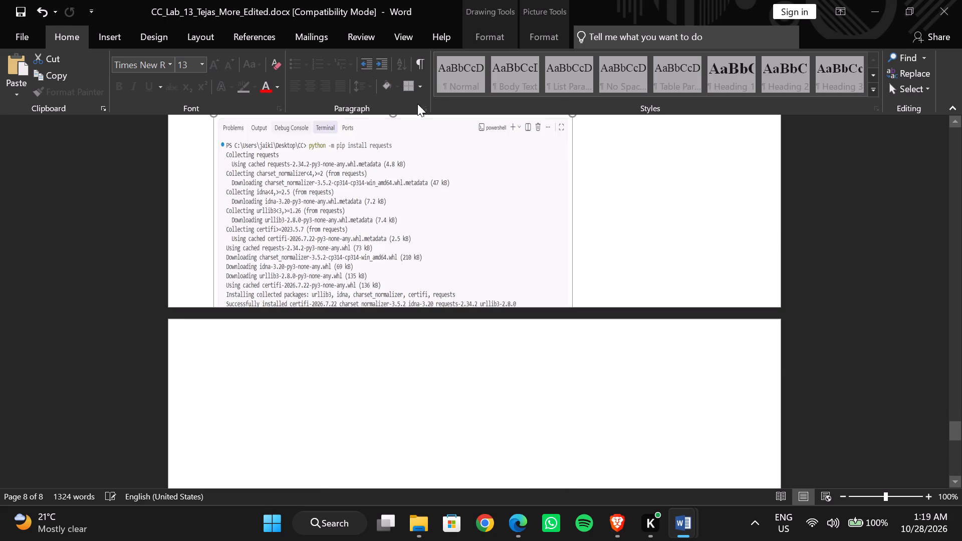
pyautogui.scroll(9, 560, 329)
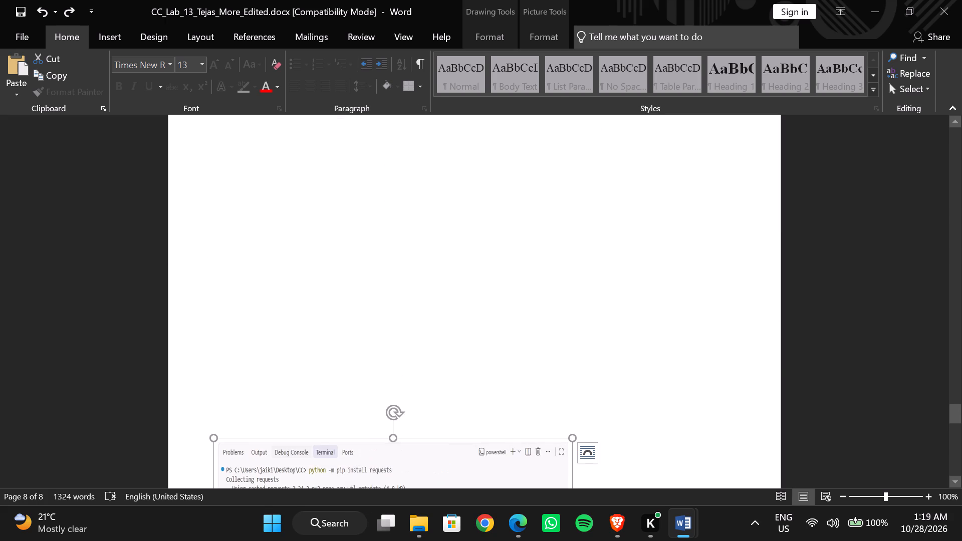
pyautogui.moveTo(433, 460); pyautogui.dragTo(477, 178)
pyautogui.scroll(4, 580, 376)
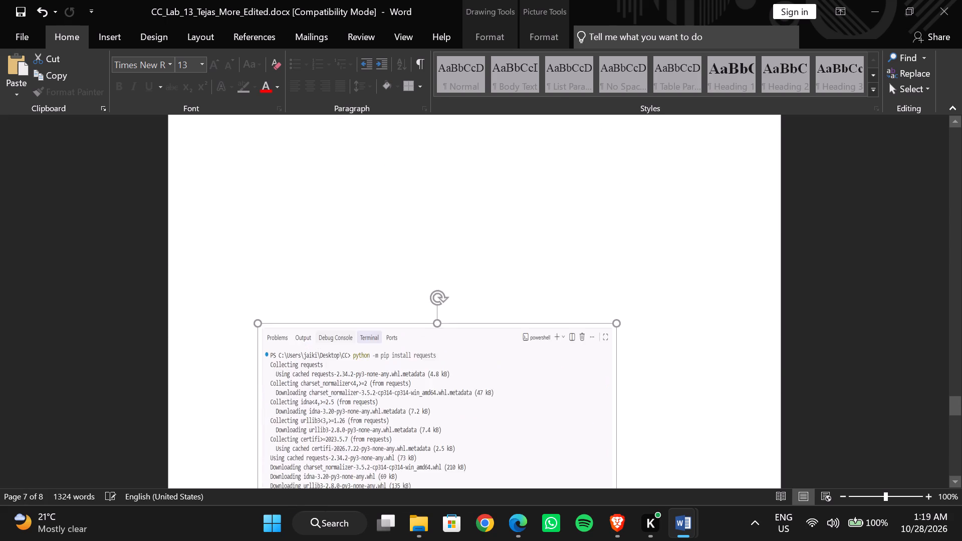
# Position the terminal output screenshot near the top of page 7, indented slightly from the page's left margin.
pyautogui.scroll(4, 580, 376)
pyautogui.scroll(-5, 578, 367)
pyautogui.moveTo(479, 439); pyautogui.dragTo(433, 211)
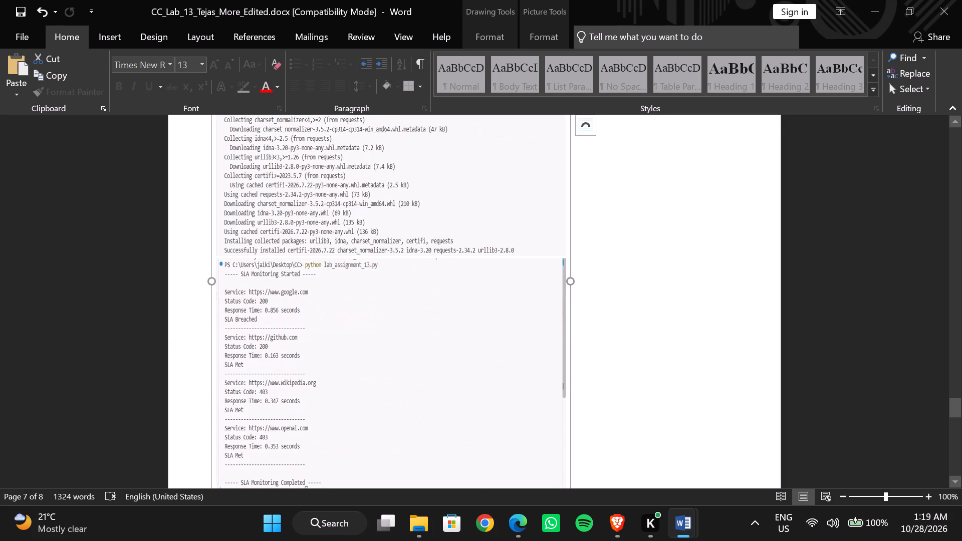
pyautogui.scroll(5, 467, 255)
pyautogui.moveTo(402, 364); pyautogui.dragTo(425, 302)
pyautogui.scroll(8, 580, 343)
pyautogui.scroll(-6, 580, 343)
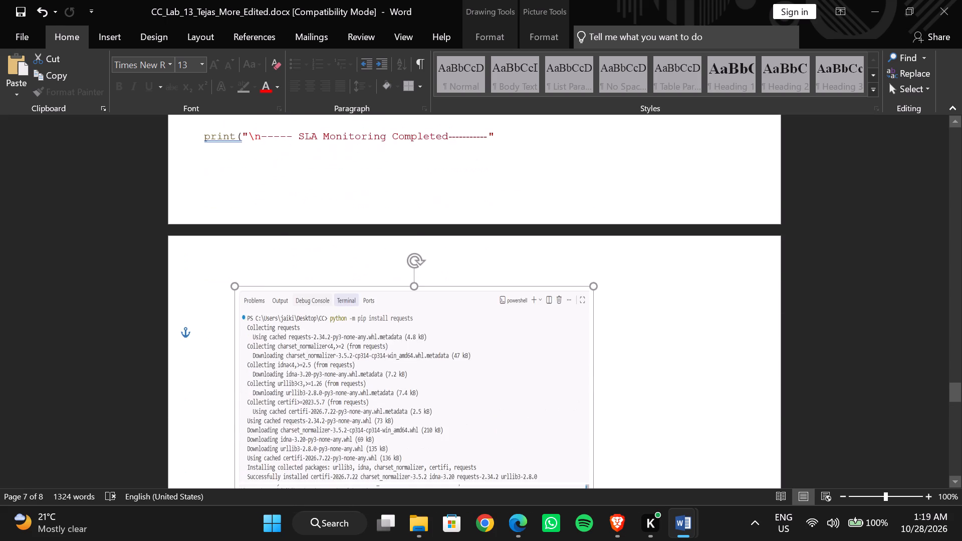
pyautogui.scroll(-4, 552, 356)
pyautogui.moveTo(455, 359); pyautogui.dragTo(461, 345)
pyautogui.scroll(4, 520, 354)
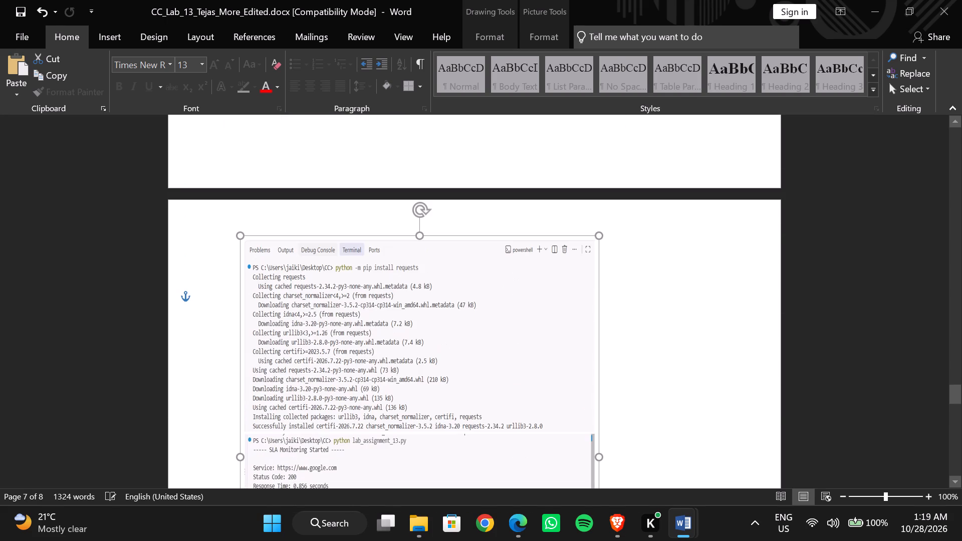
# Move the terminal output screenshot toward the page's right margin near the top of page 7.
pyautogui.moveTo(462, 386); pyautogui.dragTo(484, 368)
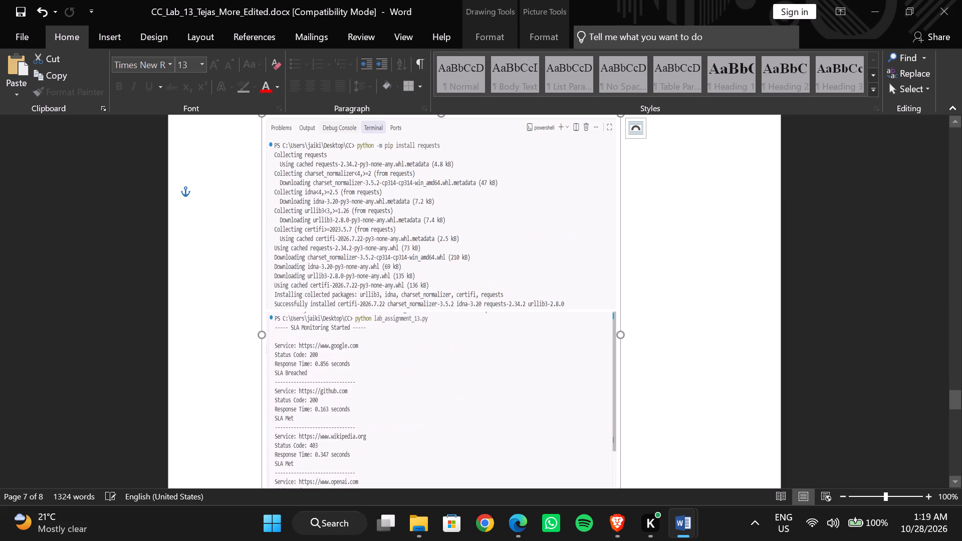
pyautogui.moveTo(385, 284); pyautogui.dragTo(486, 295)
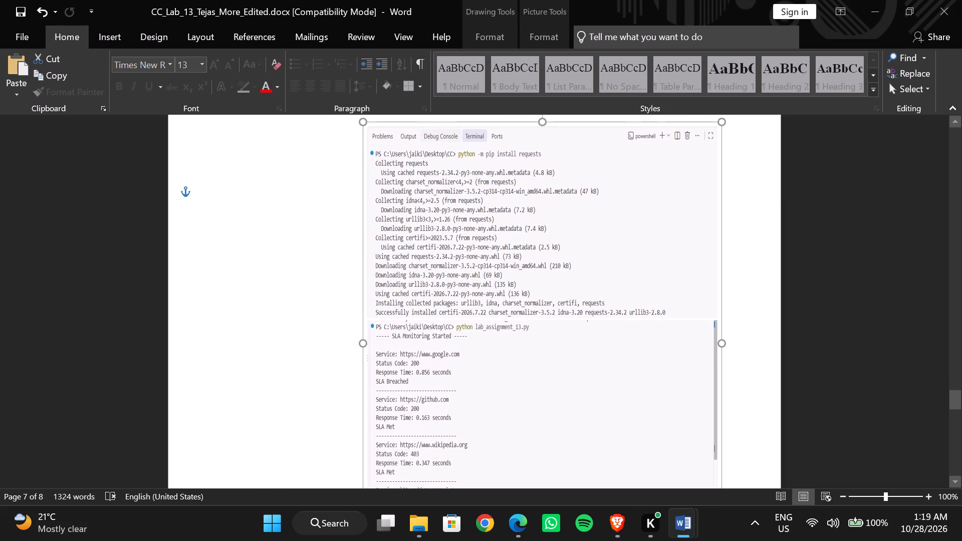
pyautogui.moveTo(486, 295); pyautogui.dragTo(486, 297)
# Add the bold label "output:" in the empty space to the left of the screenshot on page 7.
pyautogui.click(221, 193)
pyautogui.click(205, 172)
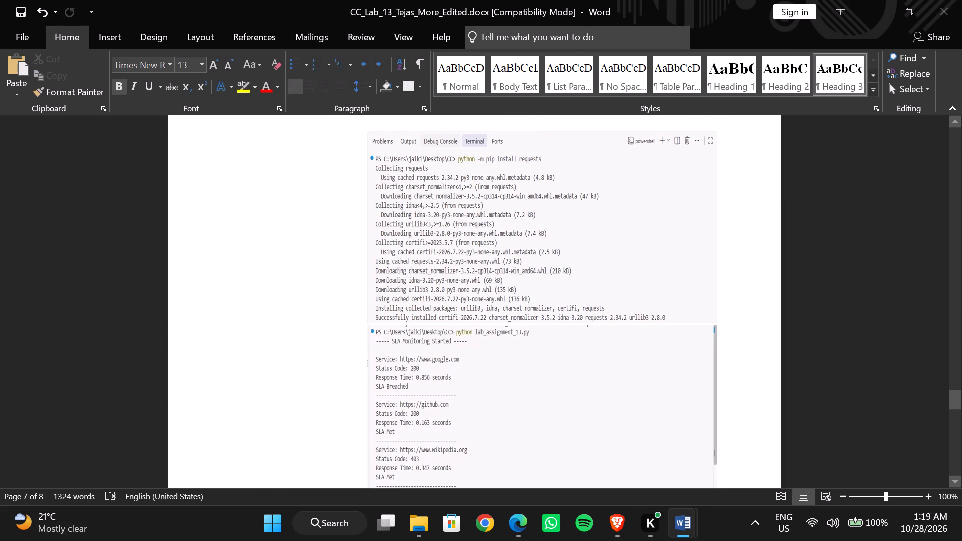
pyautogui.click(210, 162)
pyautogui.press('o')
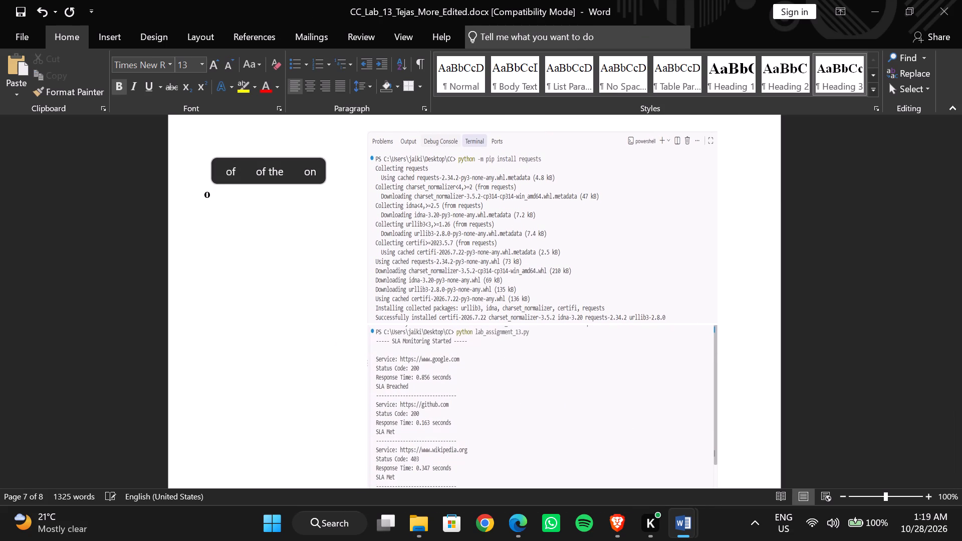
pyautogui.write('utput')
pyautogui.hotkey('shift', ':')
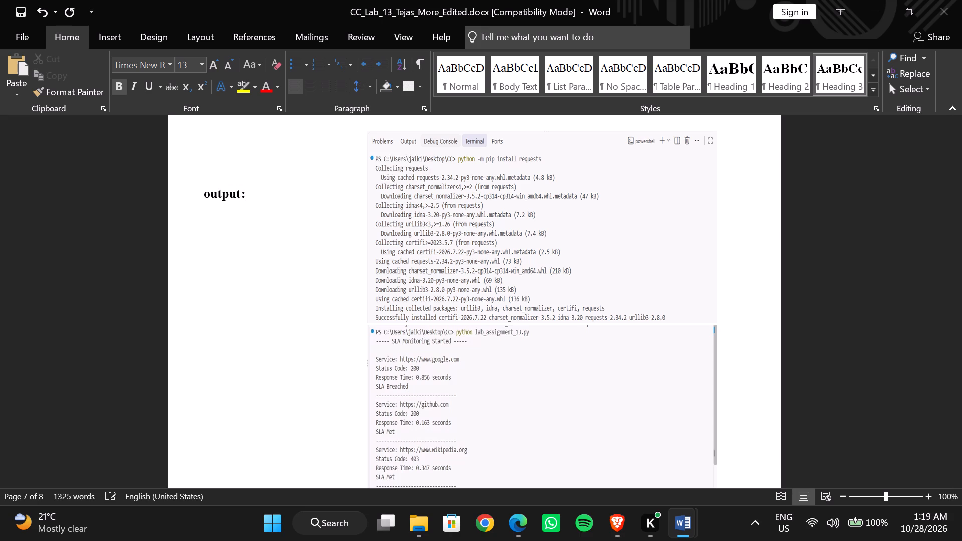
# Remove the blank lines between the Conclusion heading and its first paragraph.
pyautogui.scroll(-18, 523, 287)
pyautogui.scroll(-7, 463, 334)
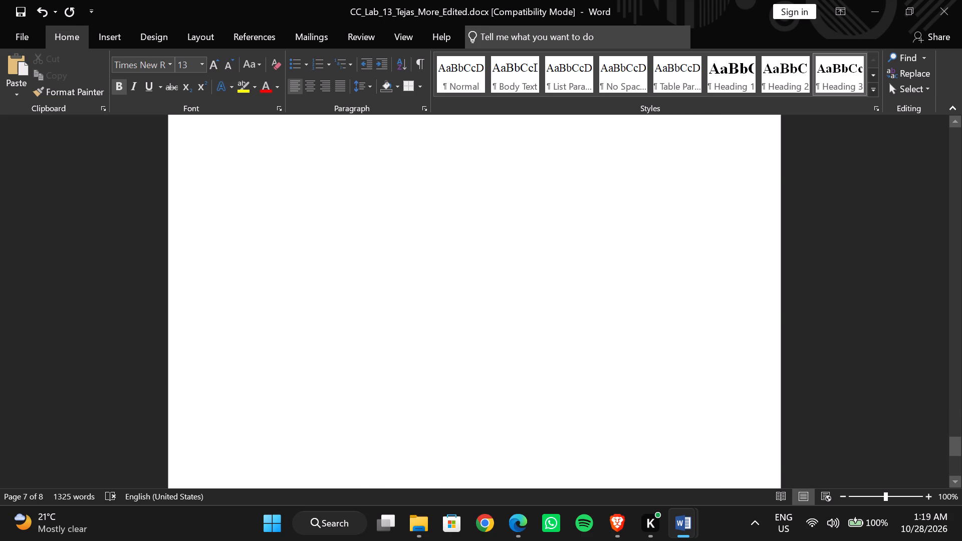
pyautogui.scroll(-7, 462, 334)
pyautogui.click(204, 281)
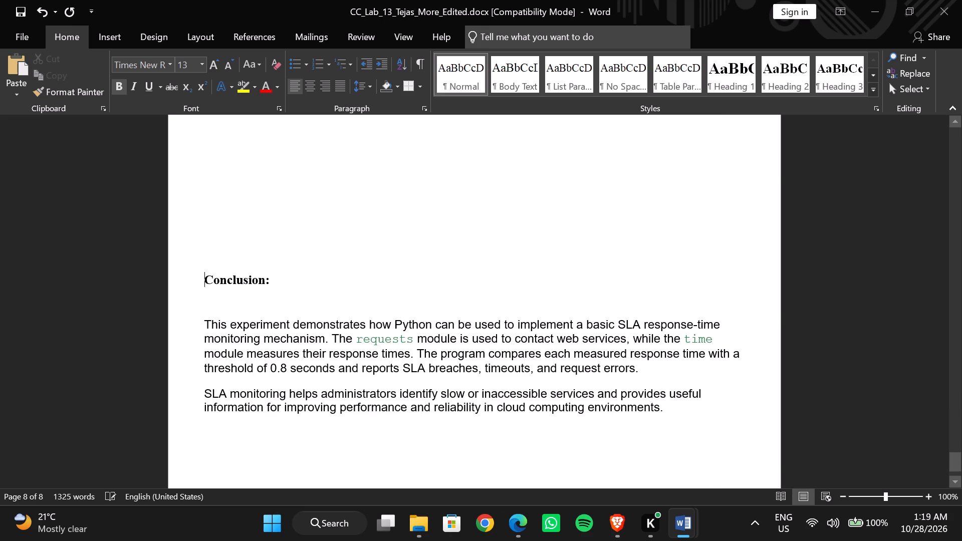
pyautogui.press('BackSpace')
pyautogui.click(216, 310)
pyautogui.press('BackSpace')
pyautogui.press('BackSpace')
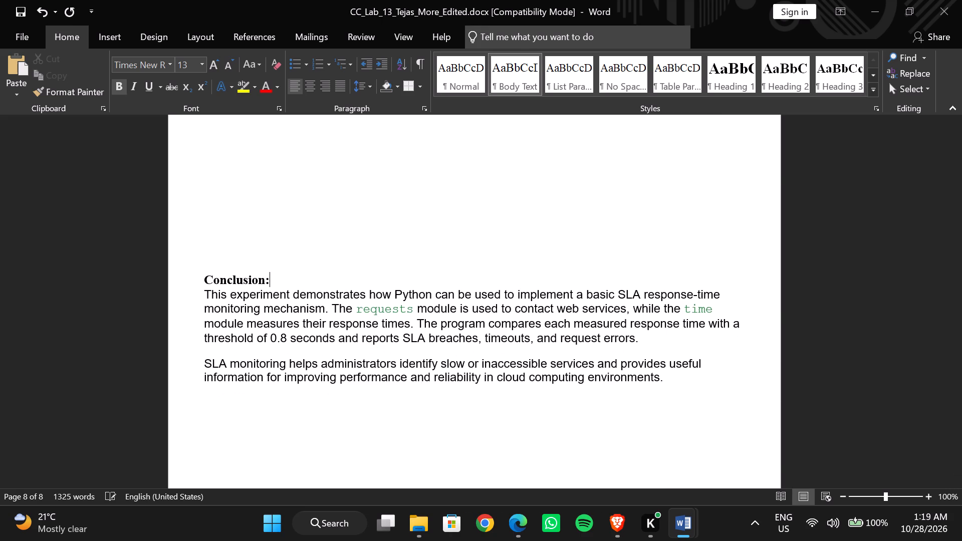
# Delete the blank lines above the Conclusion heading, back to the output label on page 7.
pyautogui.click(199, 282)
pyautogui.press('BackSpace')
pyautogui.press('BackSpace')
pyautogui.press('BackSpace')
pyautogui.press('BackSpace')
pyautogui.press('BackSpace')
pyautogui.press('BackSpace')
pyautogui.press('BackSpace')
pyautogui.press('BackSpace')
pyautogui.press('BackSpace')
pyautogui.press('BackSpace')
pyautogui.press('BackSpace')
pyautogui.press('BackSpace')
pyautogui.press('BackSpace')
pyautogui.press('BackSpace')
pyautogui.press('BackSpace')
pyautogui.press('BackSpace')
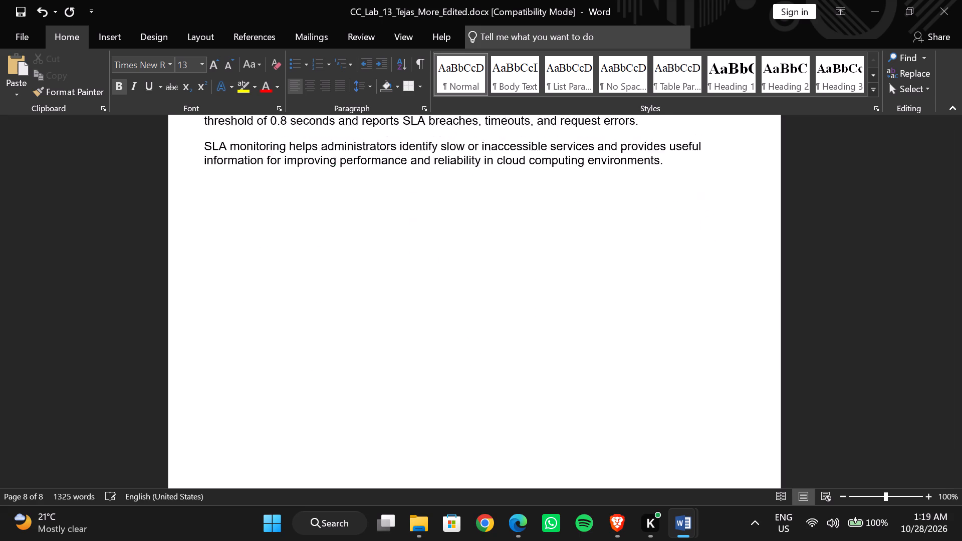
pyautogui.scroll(7, 377, 293)
pyautogui.press('BackSpace')
pyautogui.press('BackSpace')
pyautogui.press('BackSpace')
pyautogui.press('BackSpace')
pyautogui.press('BackSpace')
pyautogui.press('BackSpace')
pyautogui.press('BackSpace')
pyautogui.press('BackSpace')
pyautogui.press('BackSpace')
pyautogui.press('BackSpace')
pyautogui.press('BackSpace')
pyautogui.press('BackSpace')
pyautogui.press('BackSpace')
pyautogui.press('BackSpace')
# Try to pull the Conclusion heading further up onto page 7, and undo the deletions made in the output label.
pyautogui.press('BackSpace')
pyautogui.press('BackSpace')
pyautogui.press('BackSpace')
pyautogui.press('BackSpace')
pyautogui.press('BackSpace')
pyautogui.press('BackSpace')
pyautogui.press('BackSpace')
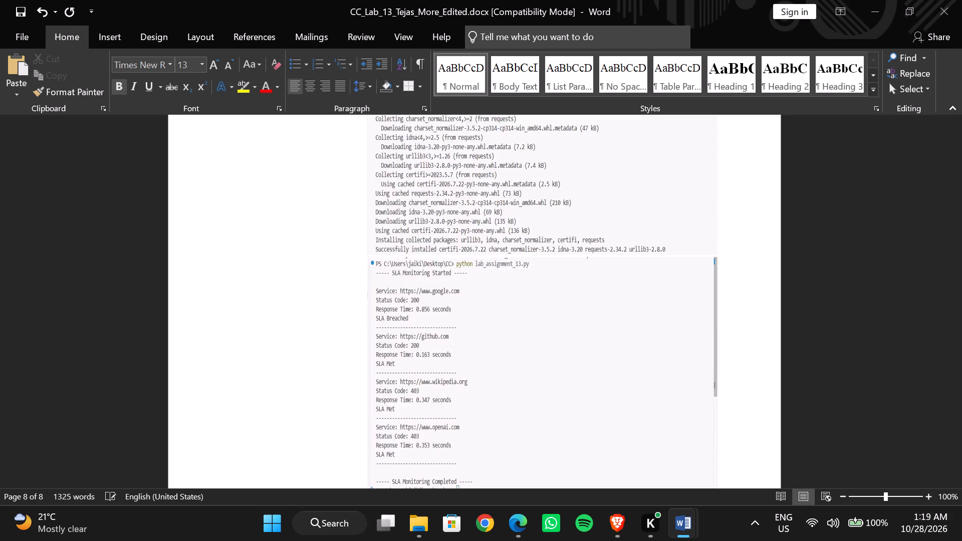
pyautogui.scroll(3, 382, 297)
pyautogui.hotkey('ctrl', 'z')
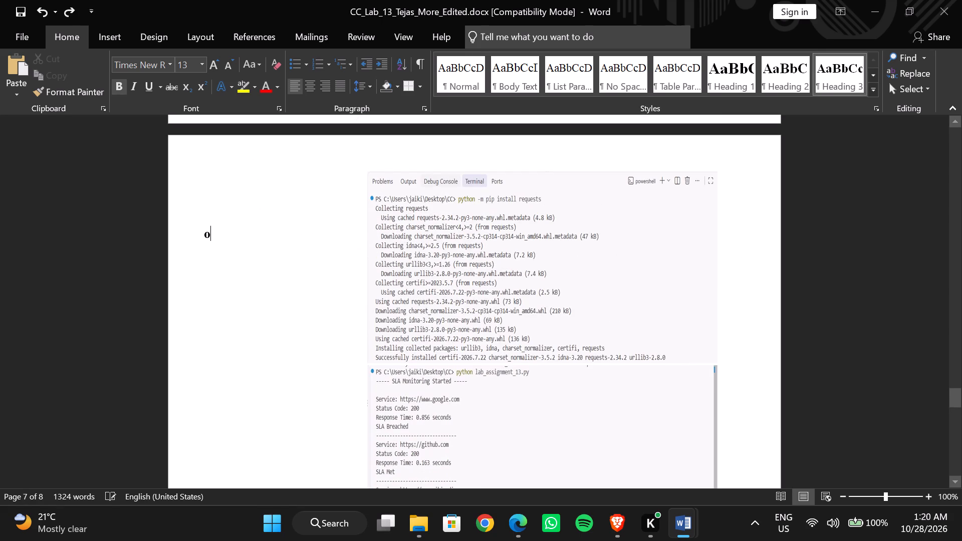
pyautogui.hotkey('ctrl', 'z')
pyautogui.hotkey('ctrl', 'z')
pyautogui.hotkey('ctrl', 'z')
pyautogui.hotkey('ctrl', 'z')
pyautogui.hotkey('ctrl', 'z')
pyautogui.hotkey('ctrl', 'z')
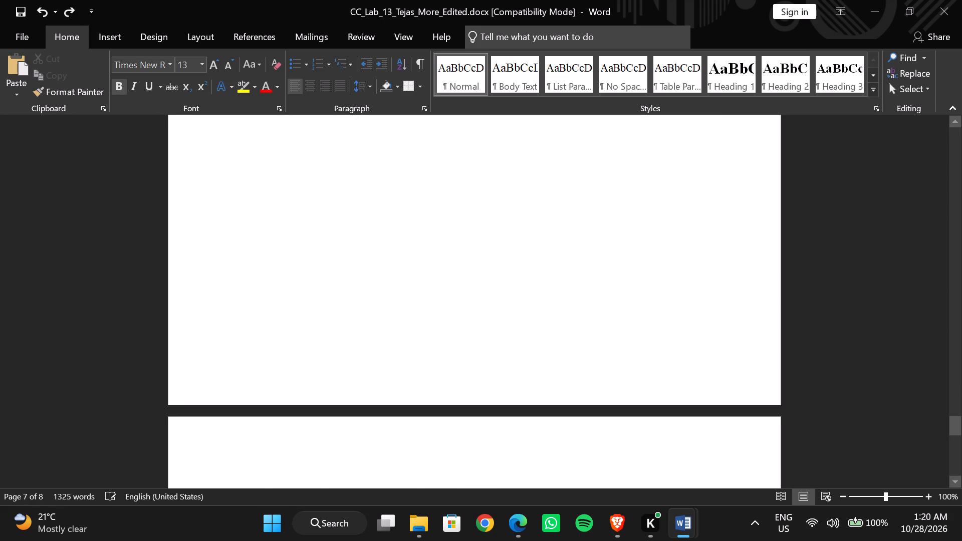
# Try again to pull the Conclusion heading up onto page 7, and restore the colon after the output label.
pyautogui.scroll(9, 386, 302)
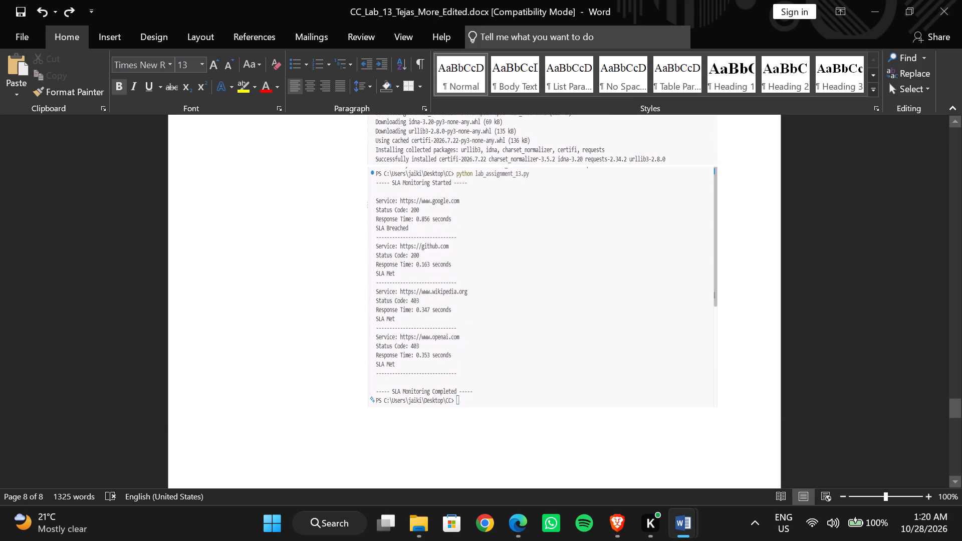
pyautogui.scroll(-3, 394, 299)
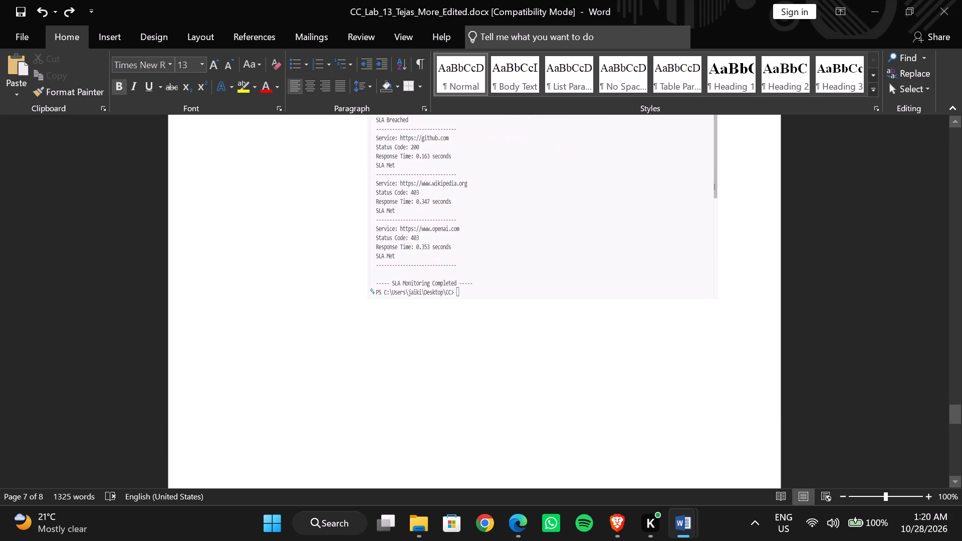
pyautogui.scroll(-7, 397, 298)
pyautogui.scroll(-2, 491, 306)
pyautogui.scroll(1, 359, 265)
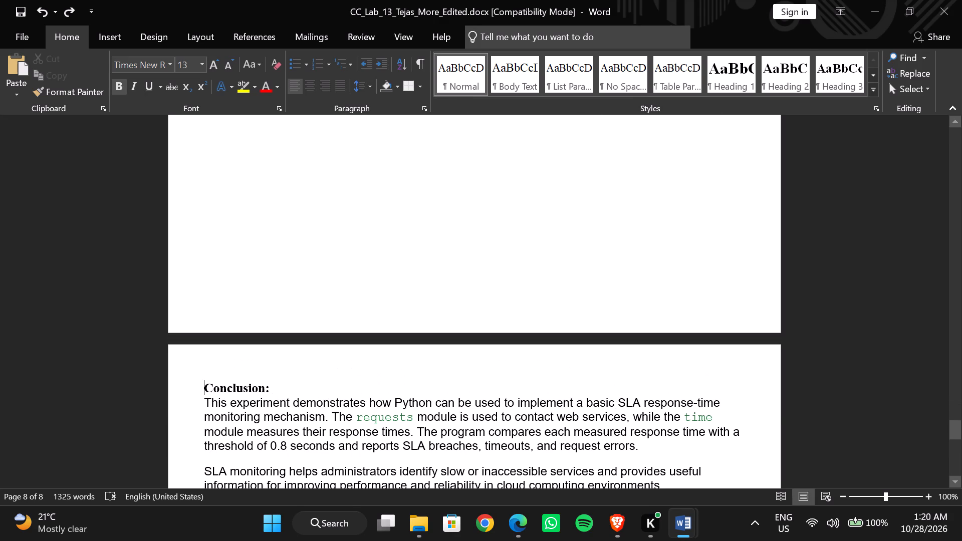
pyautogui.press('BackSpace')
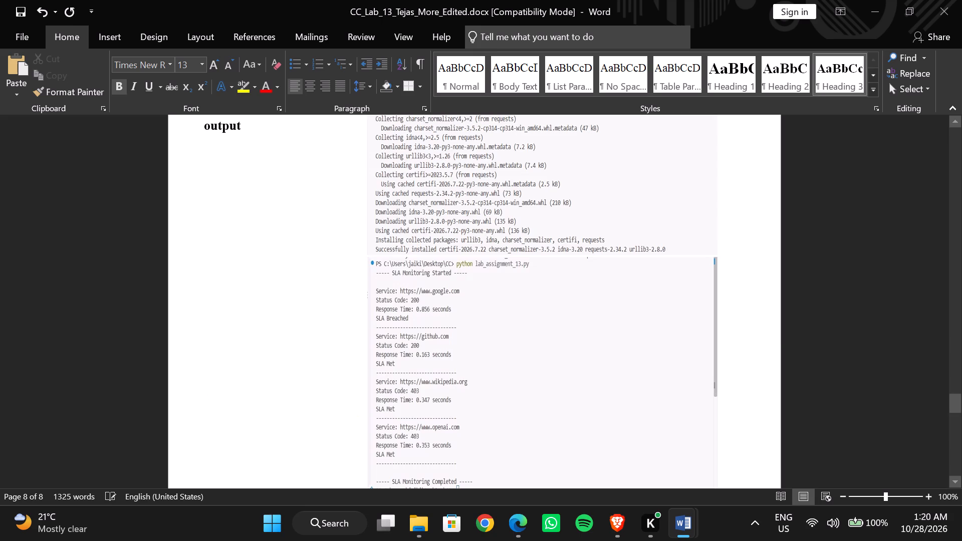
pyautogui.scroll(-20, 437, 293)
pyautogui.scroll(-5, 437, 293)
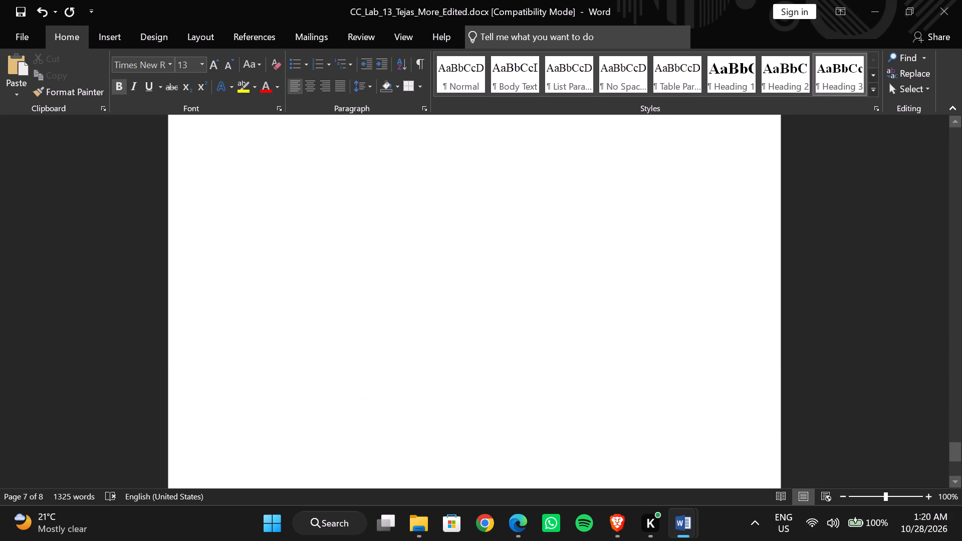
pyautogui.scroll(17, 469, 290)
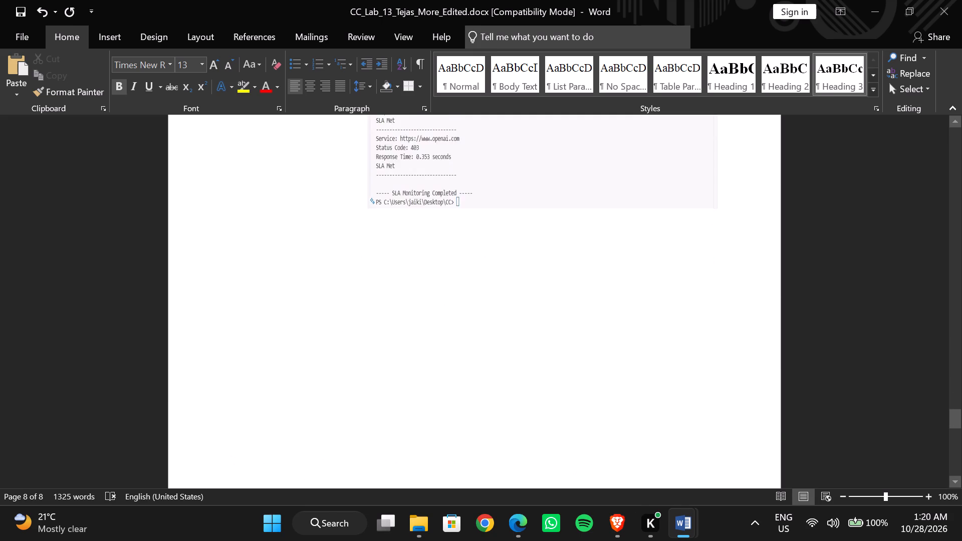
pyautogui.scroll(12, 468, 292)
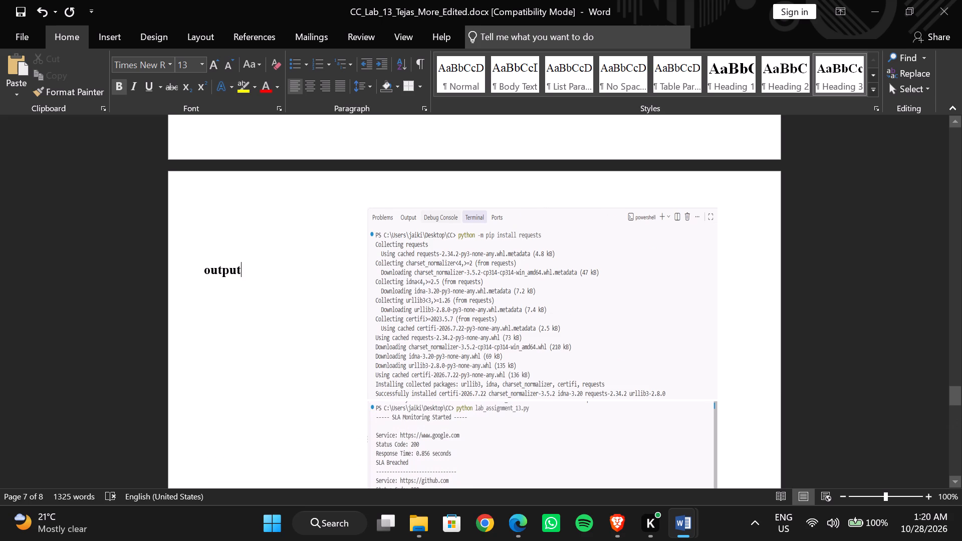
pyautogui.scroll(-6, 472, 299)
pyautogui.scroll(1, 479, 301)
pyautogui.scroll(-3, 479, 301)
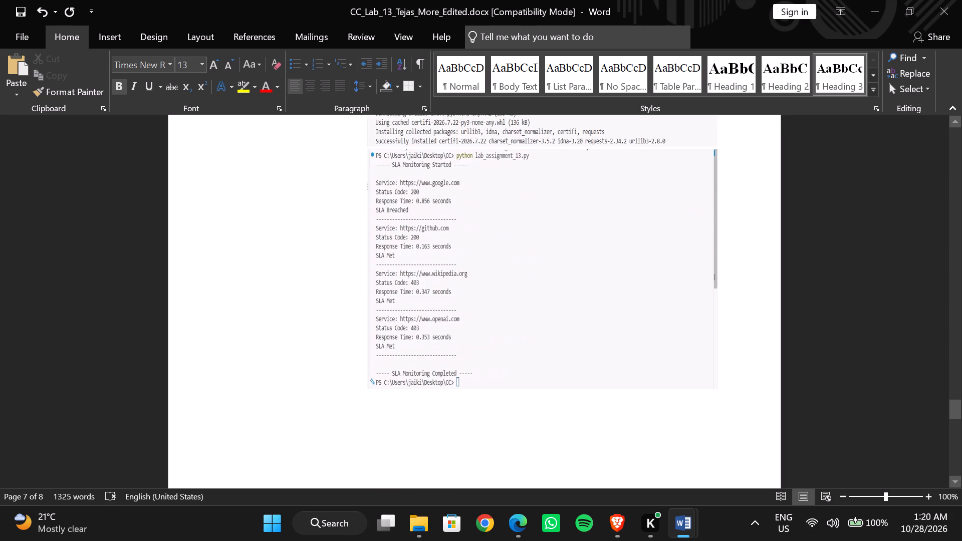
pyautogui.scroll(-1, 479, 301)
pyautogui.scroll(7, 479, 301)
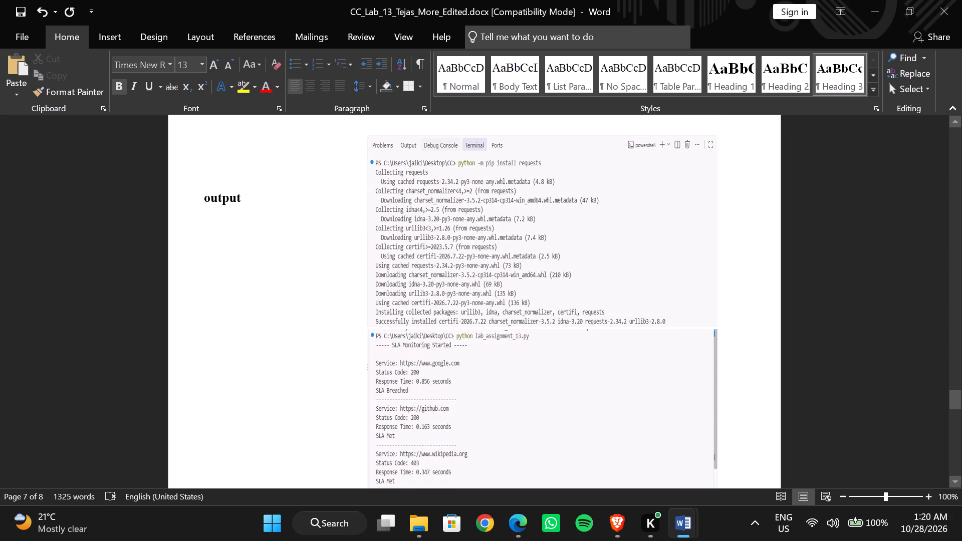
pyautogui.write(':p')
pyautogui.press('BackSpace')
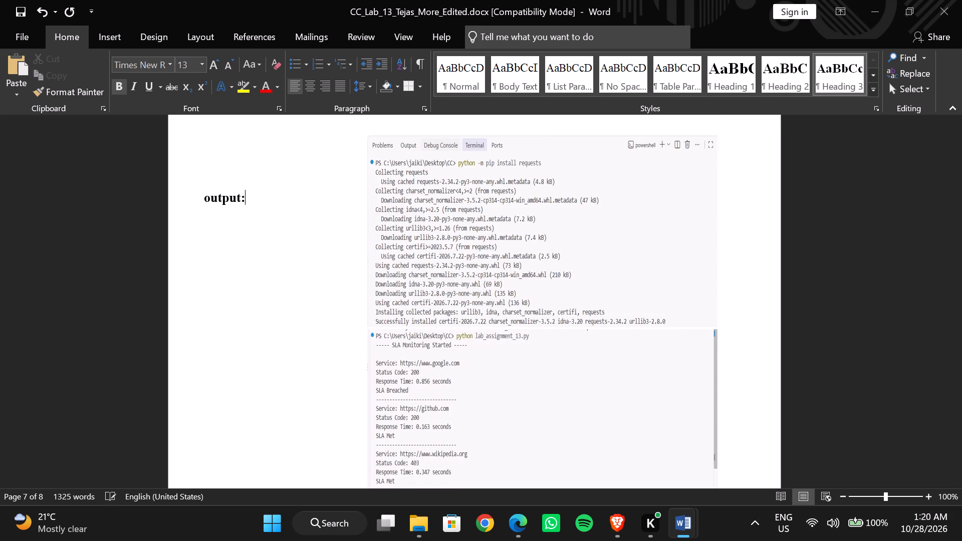
# Set the terminal output screenshot's text wrapping to Behind Text.
pyautogui.scroll(-14, 749, 224)
pyautogui.scroll(-12, 636, 231)
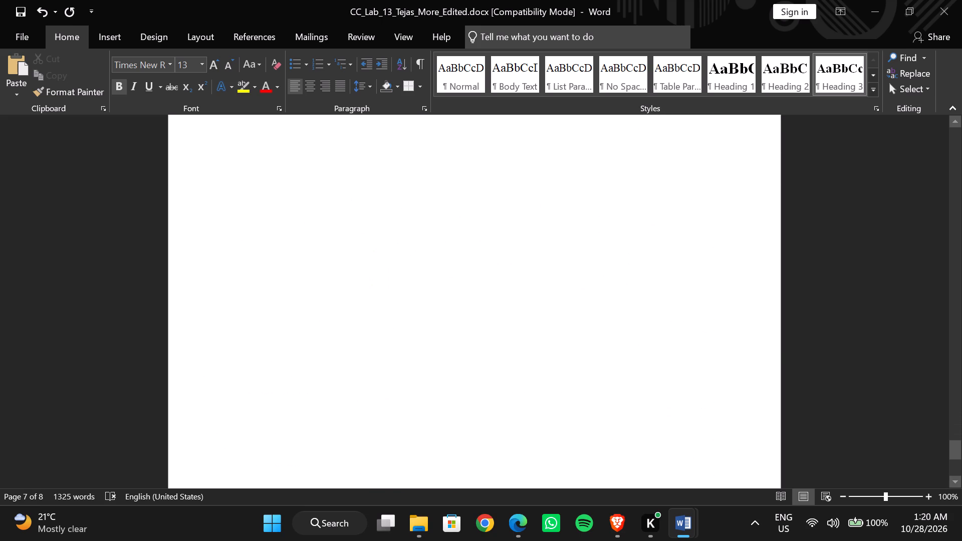
pyautogui.scroll(7, 654, 241)
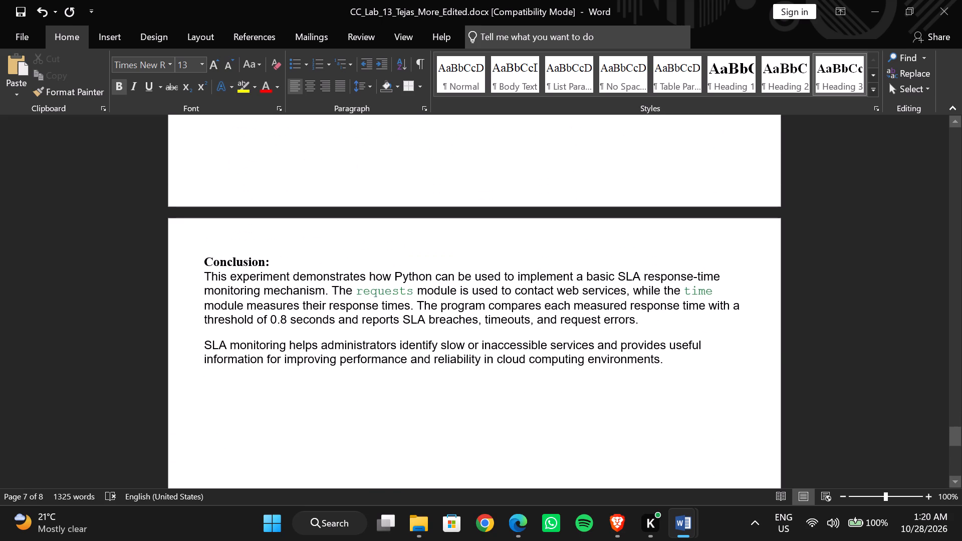
pyautogui.scroll(7, 663, 265)
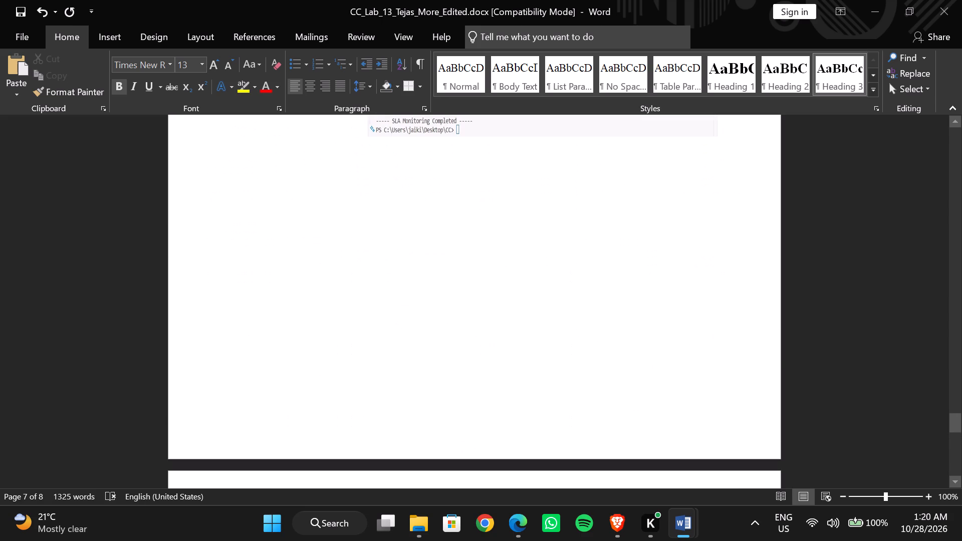
pyautogui.click(281, 229)
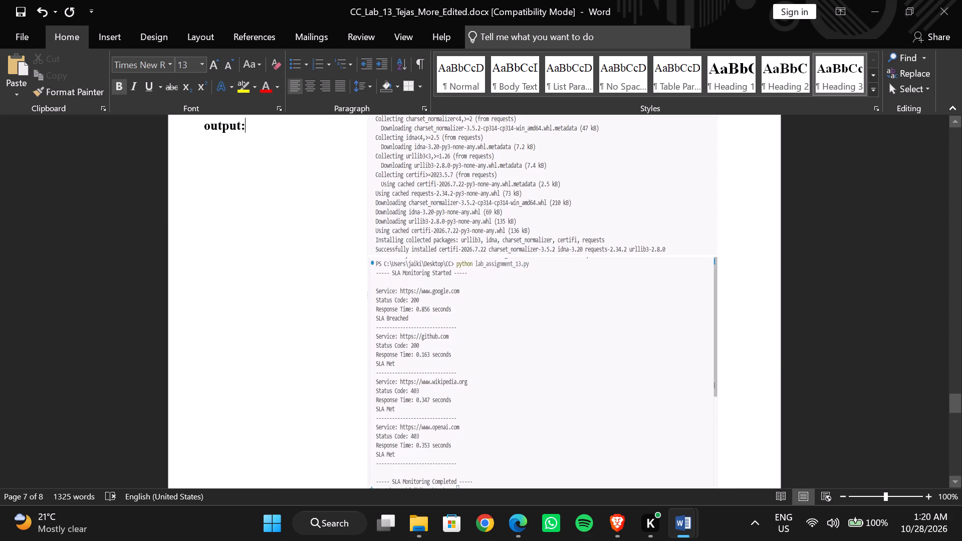
pyautogui.click(559, 287)
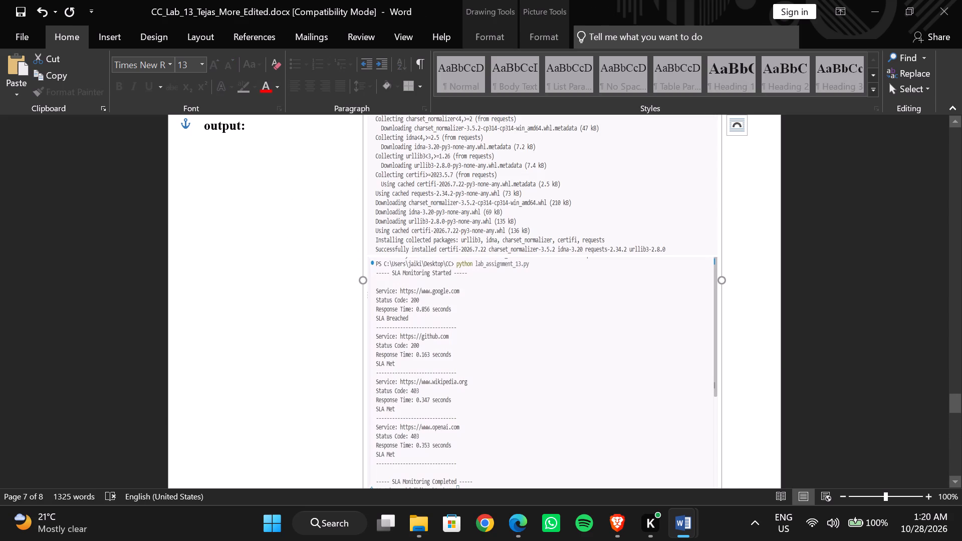
pyautogui.click(750, 136)
pyautogui.click(666, 166)
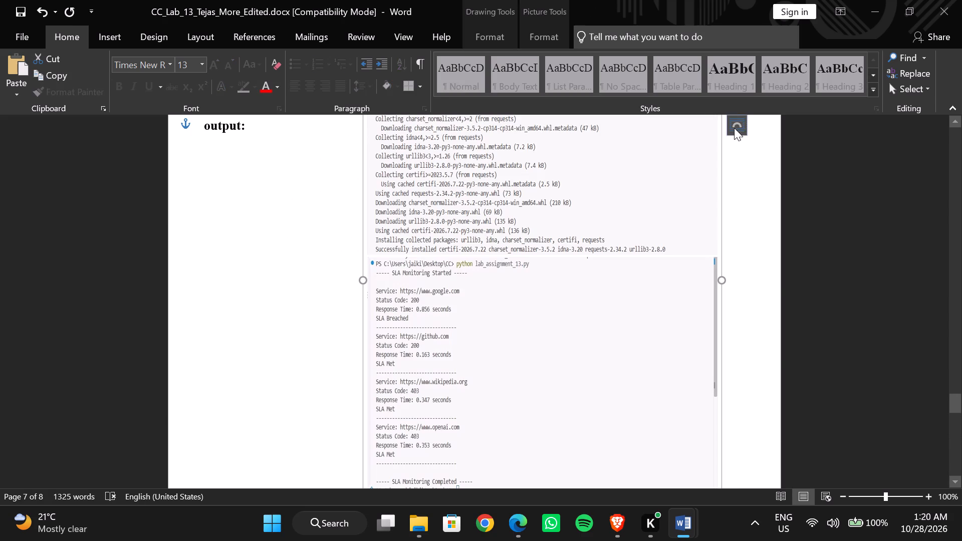
pyautogui.click(734, 128)
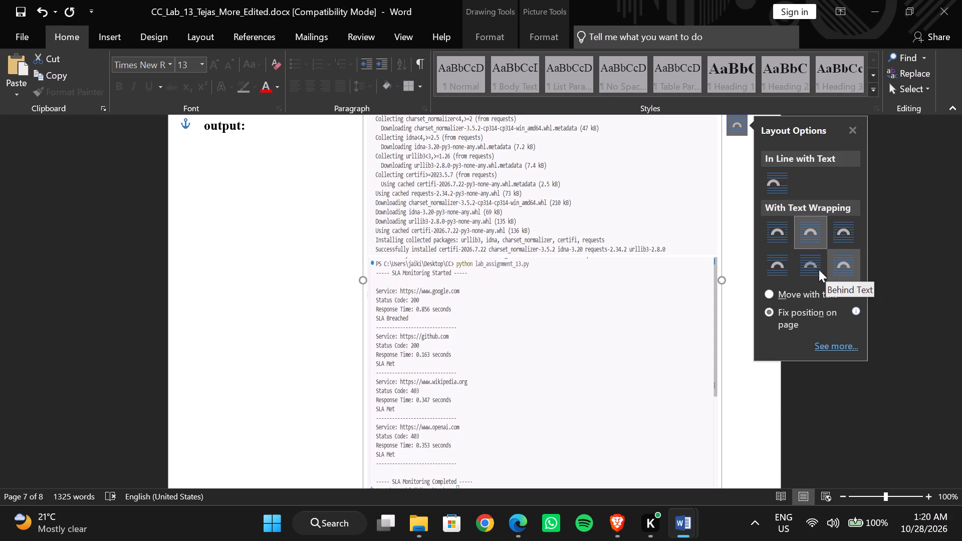
pyautogui.click(817, 269)
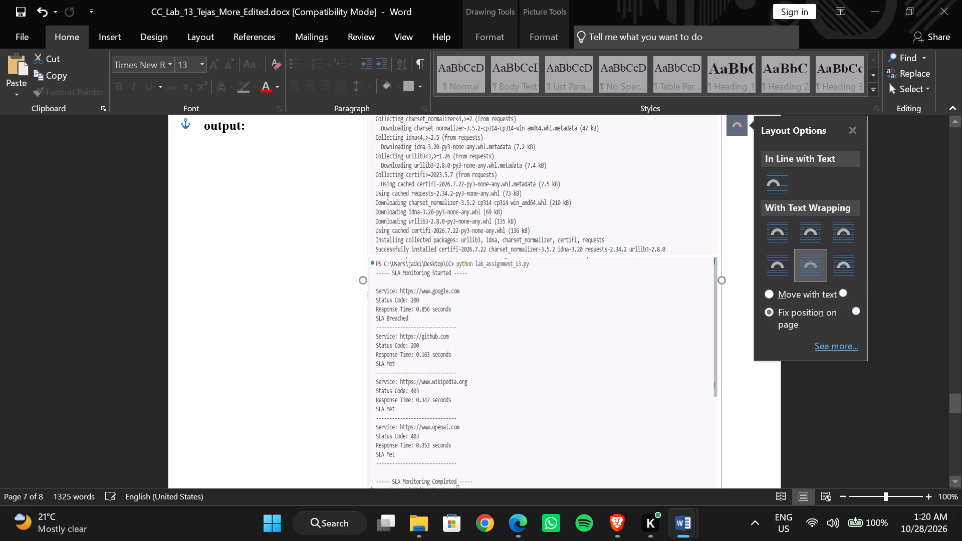
pyautogui.click(929, 261)
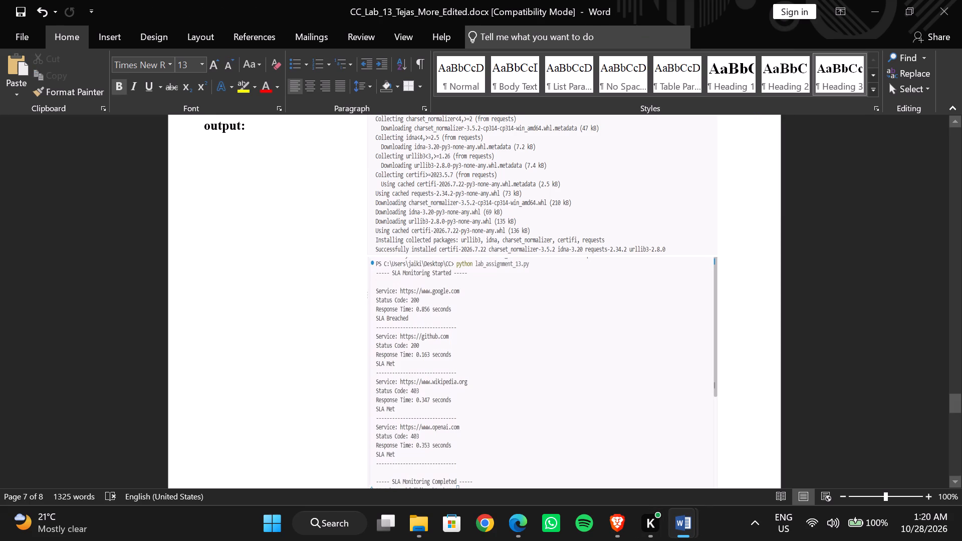
# Try to pull the Conclusion heading up from page 8 into the empty space on page 7.
pyautogui.scroll(-7, 446, 319)
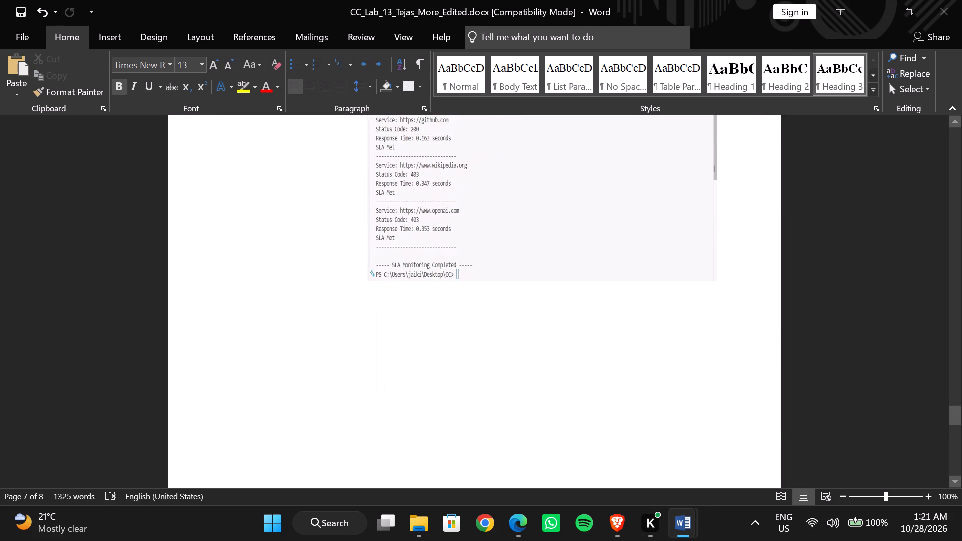
pyautogui.scroll(-5, 539, 288)
pyautogui.scroll(1, 308, 234)
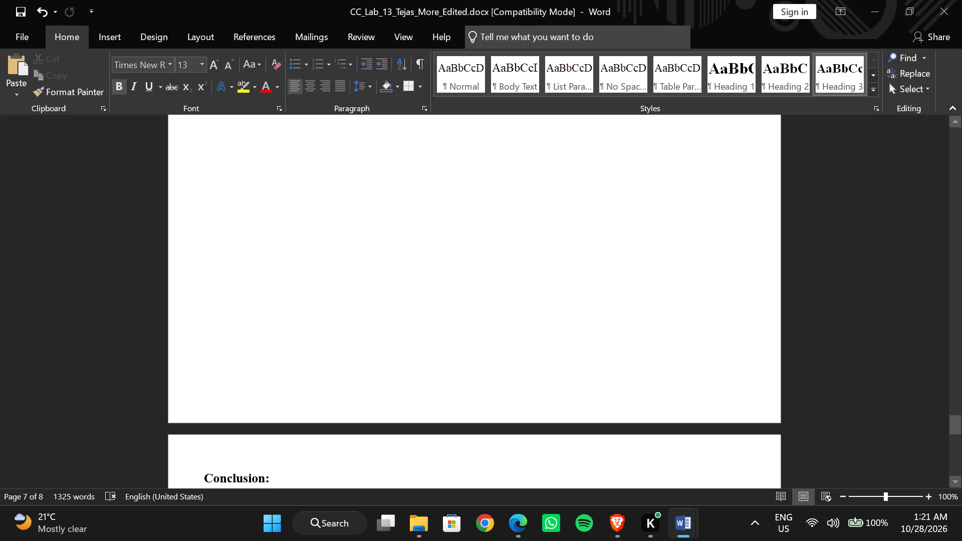
pyautogui.click(210, 479)
pyautogui.click(196, 478)
pyautogui.press('BackSpace')
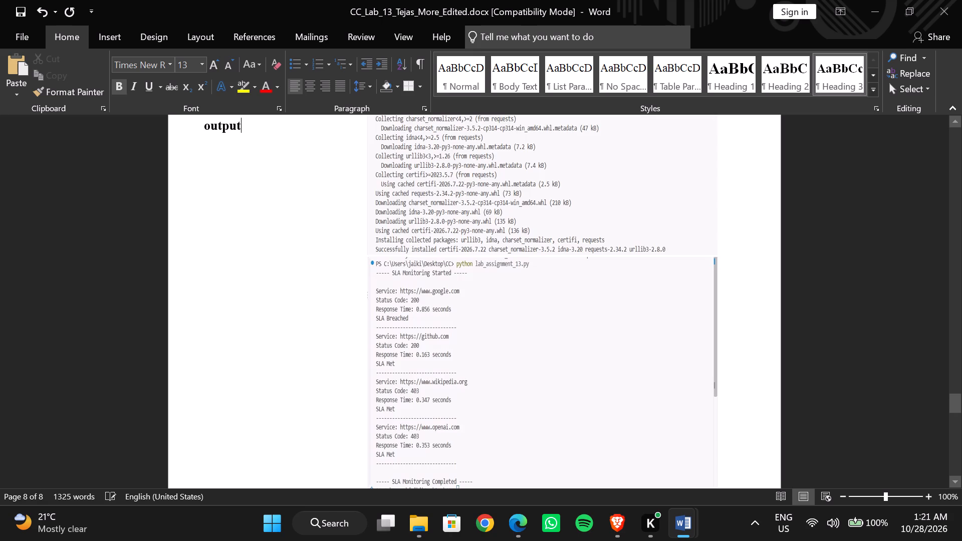
# Check the page layout from the end of the code through the output screenshot to the Conclusion section.
pyautogui.scroll(-6, 424, 402)
pyautogui.scroll(-10, 483, 375)
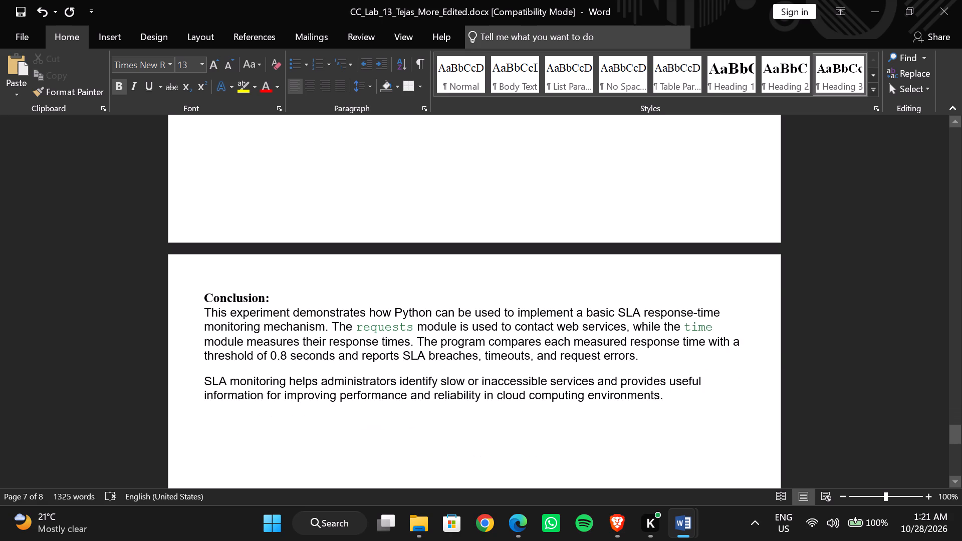
pyautogui.scroll(15, 646, 329)
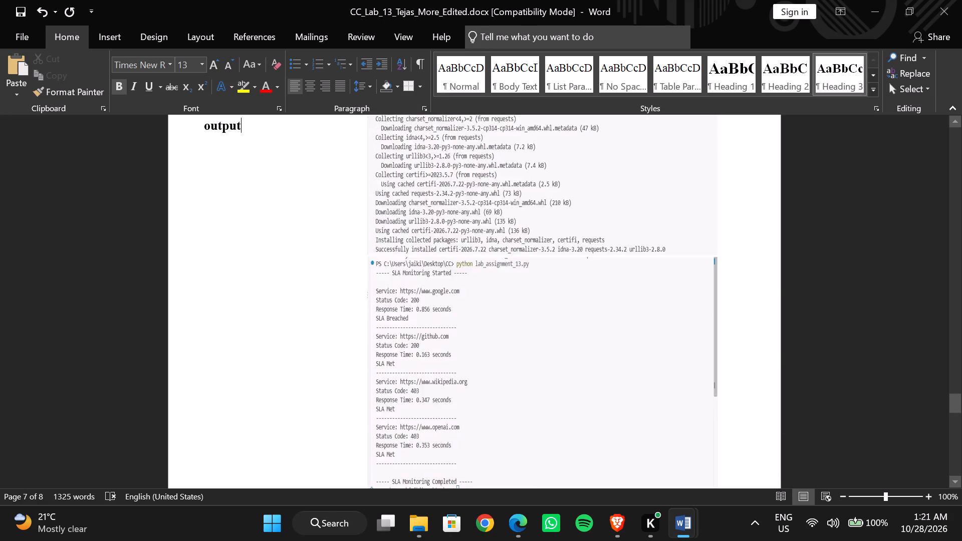
pyautogui.scroll(16, 650, 307)
pyautogui.scroll(-3, 650, 307)
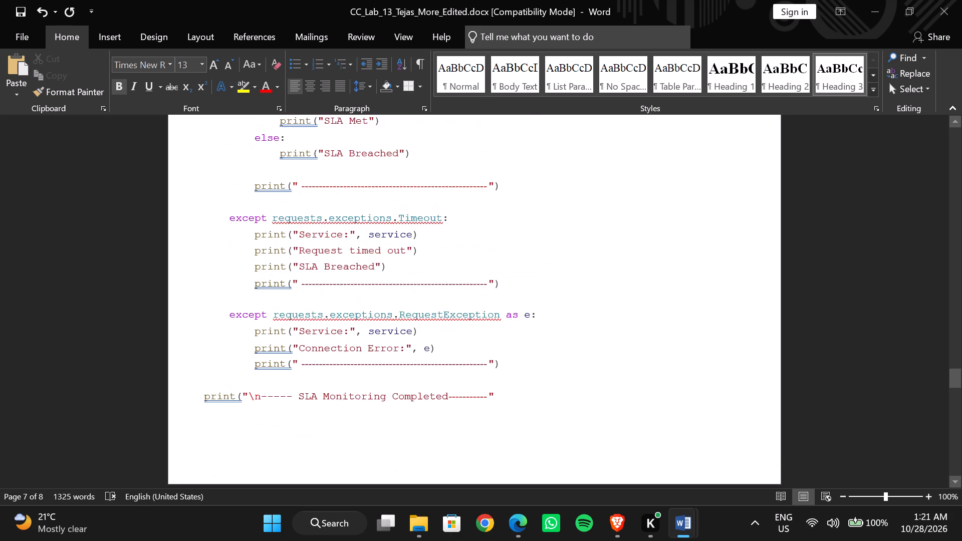
pyautogui.scroll(-5, 650, 307)
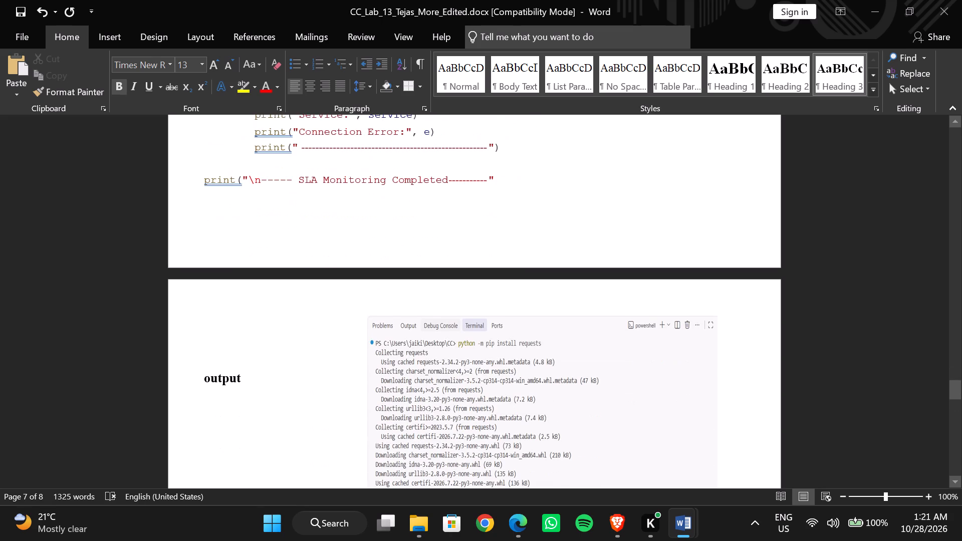
pyautogui.scroll(-3, 650, 307)
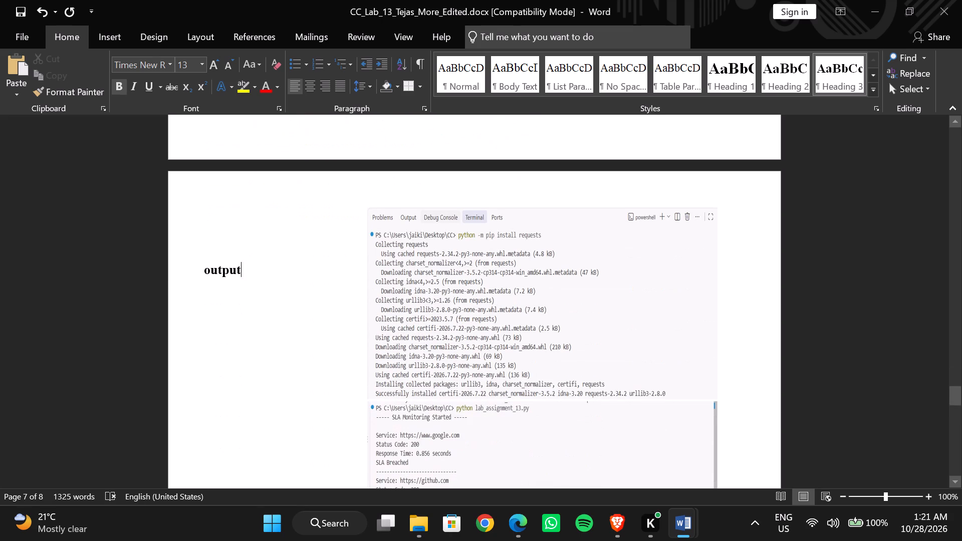
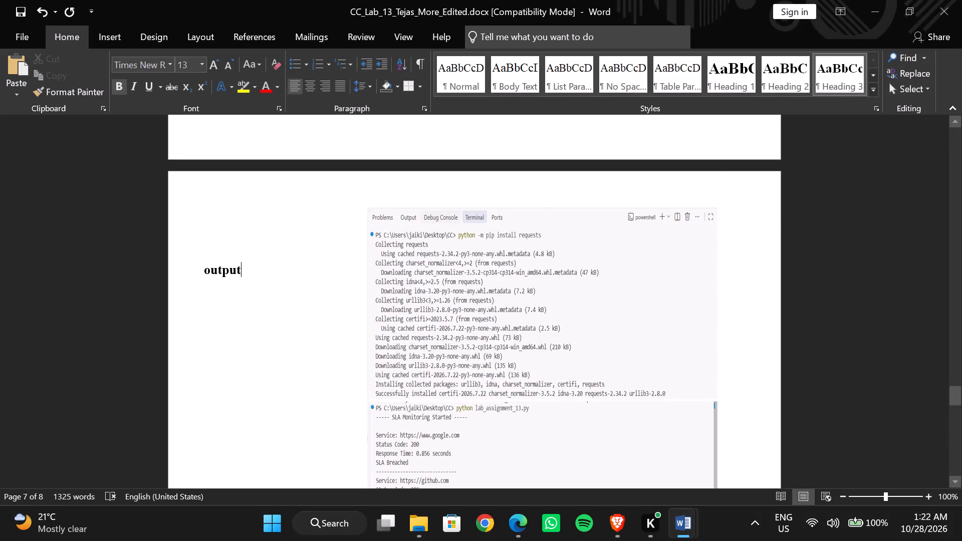
# Enlarge the terminal output screenshot on page 7 by about a fifth, extending its lower-left corner toward the output label.
pyautogui.scroll(-20, 576, 300)
pyautogui.scroll(-6, 576, 300)
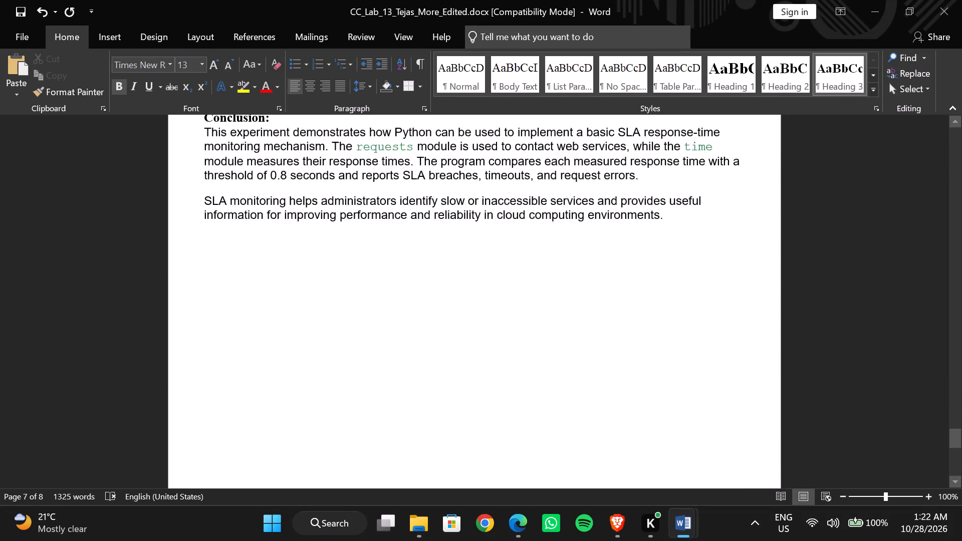
pyautogui.scroll(-6, 462, 271)
pyautogui.scroll(20, 448, 247)
pyautogui.scroll(3, 448, 247)
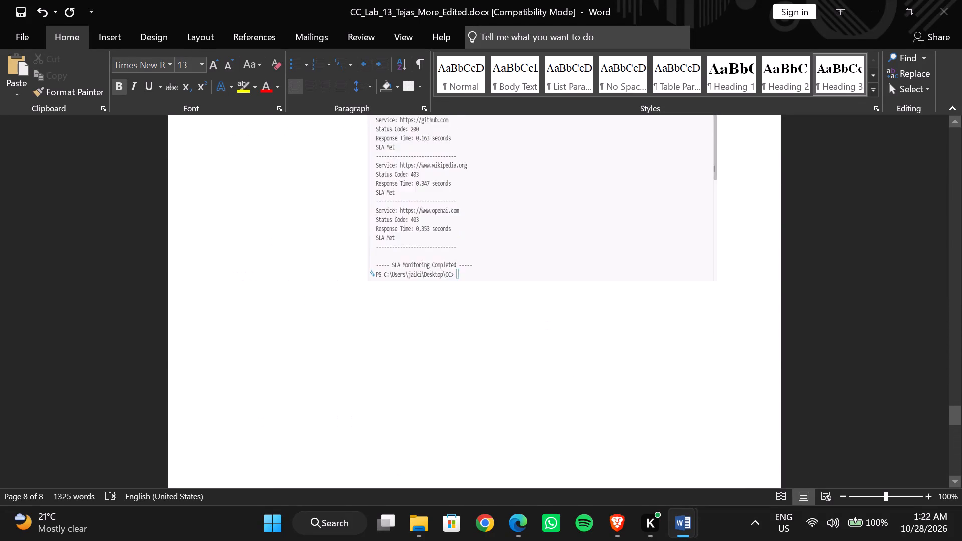
pyautogui.scroll(12, 452, 247)
pyautogui.scroll(-20, 413, 235)
pyautogui.scroll(-6, 413, 235)
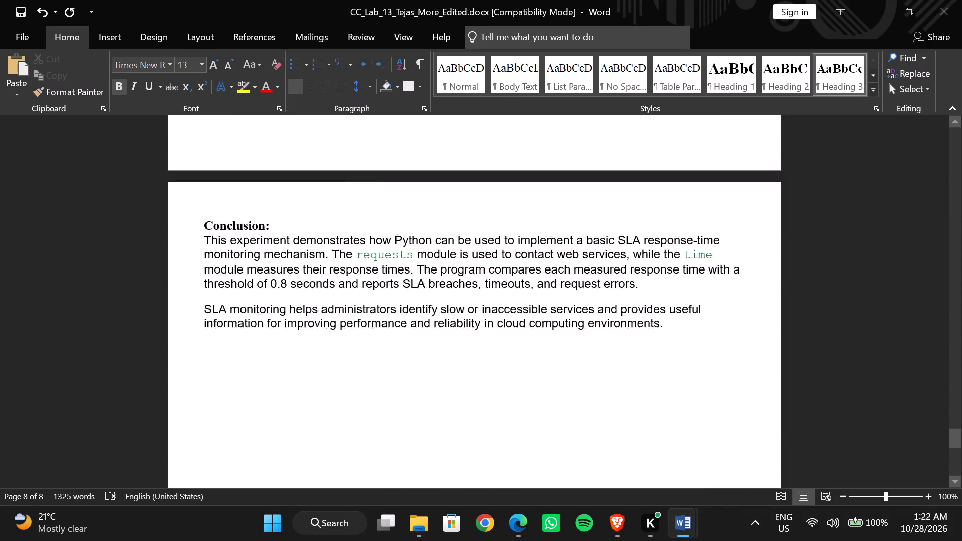
pyautogui.scroll(14, 438, 252)
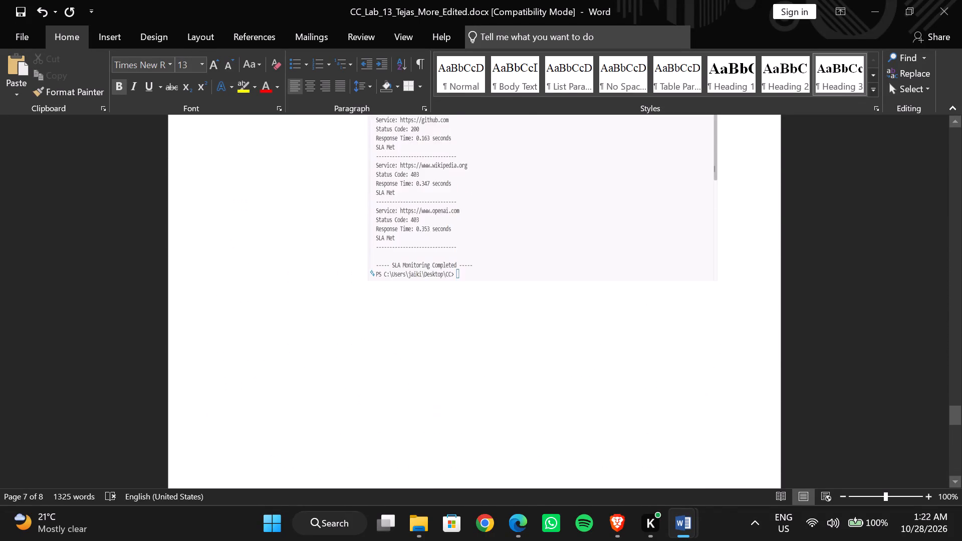
pyautogui.scroll(3, 438, 252)
pyautogui.scroll(2, 498, 245)
pyautogui.click(490, 264)
pyautogui.scroll(-4, 522, 272)
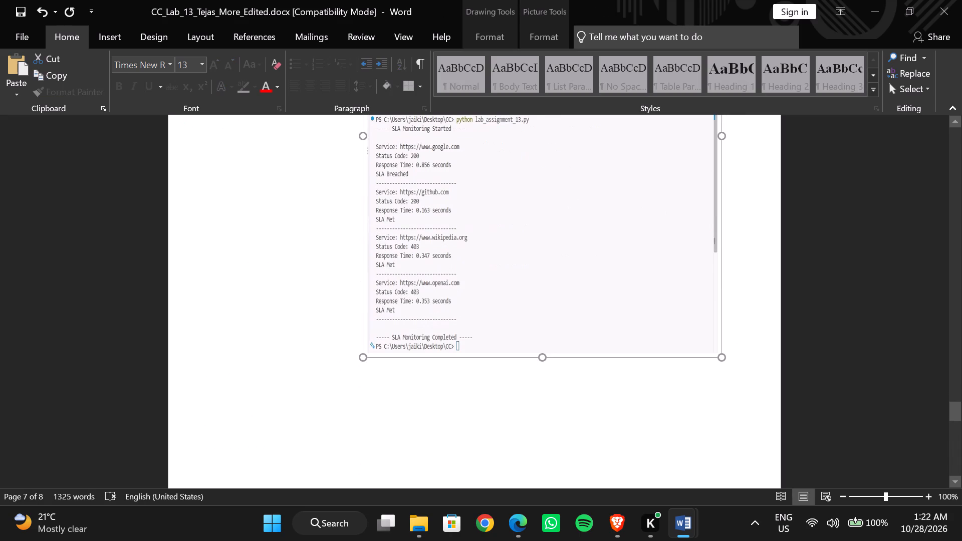
pyautogui.moveTo(361, 360); pyautogui.dragTo(299, 425)
pyautogui.scroll(10, 468, 331)
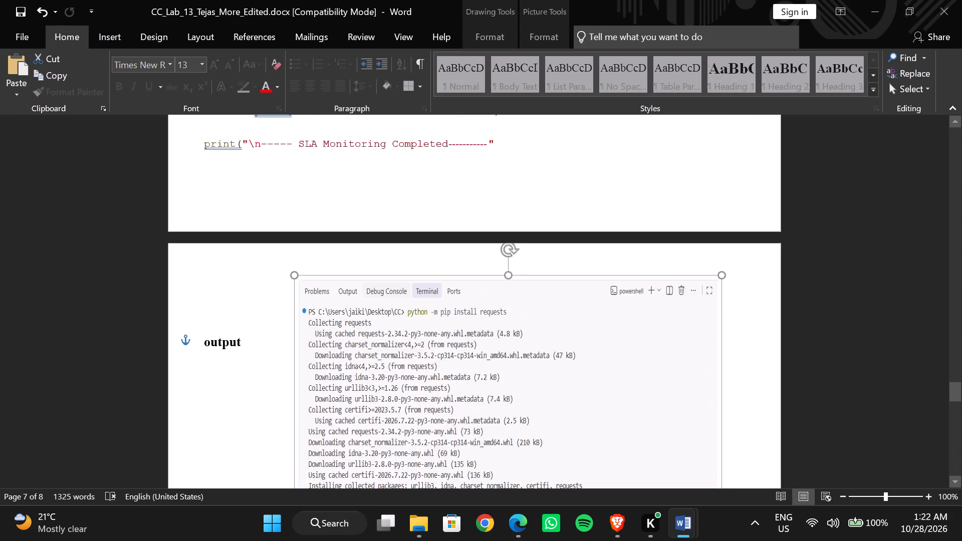
# Move the enlarged terminal output screenshot slightly lower on page 7.
pyautogui.scroll(-13, 475, 326)
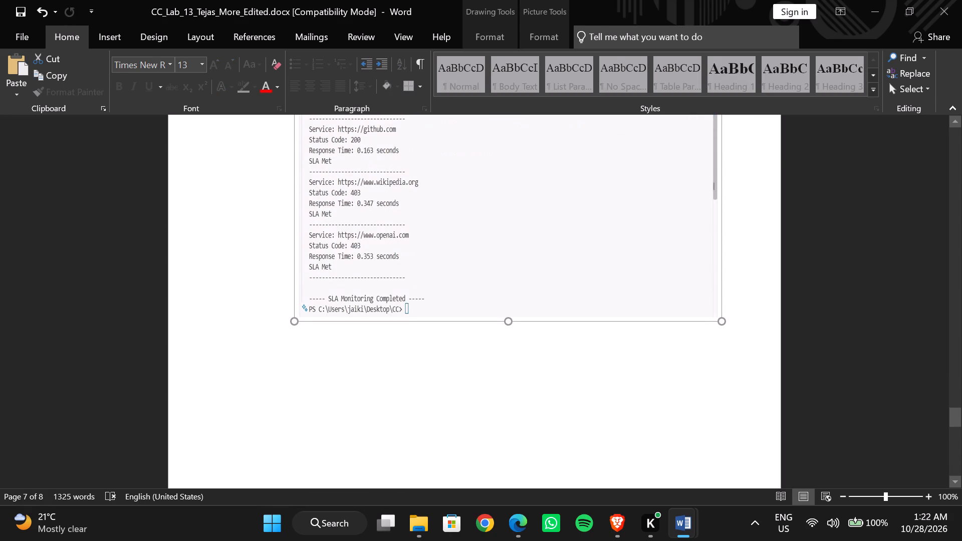
pyautogui.moveTo(574, 268); pyautogui.dragTo(585, 346)
# Review the lab 13 document's layout from the output page back to the title and student details on page 1.
pyautogui.scroll(-2, 819, 283)
pyautogui.scroll(7, 819, 283)
pyautogui.scroll(-7, 819, 283)
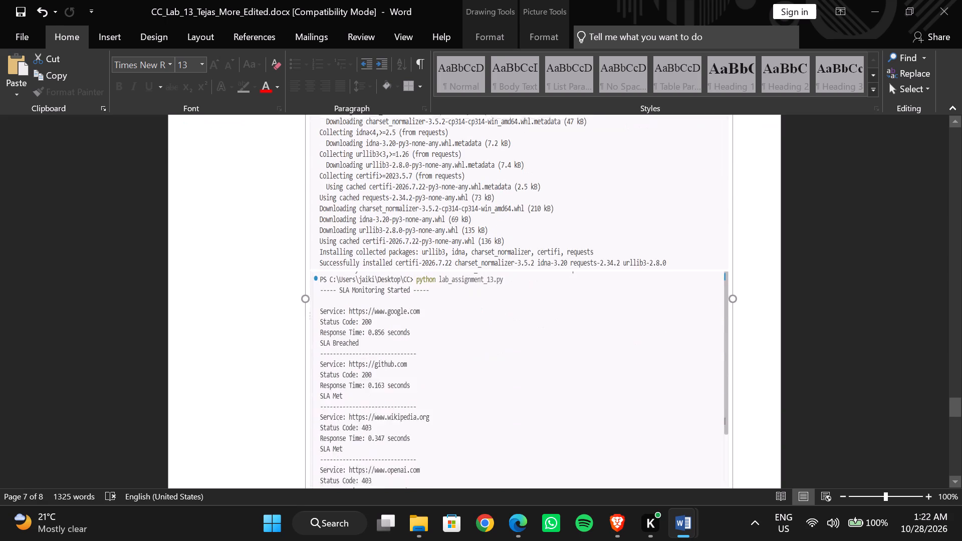
pyautogui.scroll(-14, 817, 274)
pyautogui.scroll(-8, 817, 266)
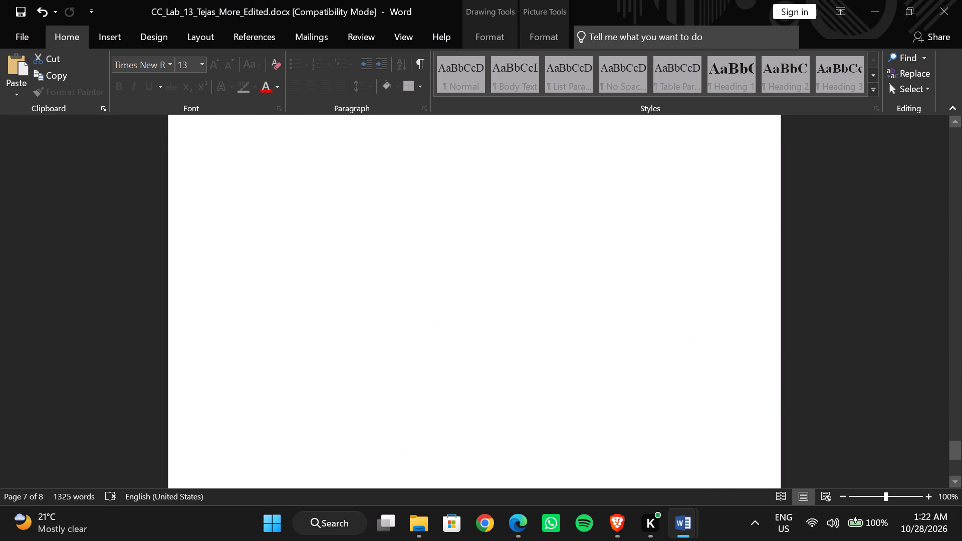
pyautogui.scroll(20, 816, 266)
pyautogui.scroll(15, 816, 266)
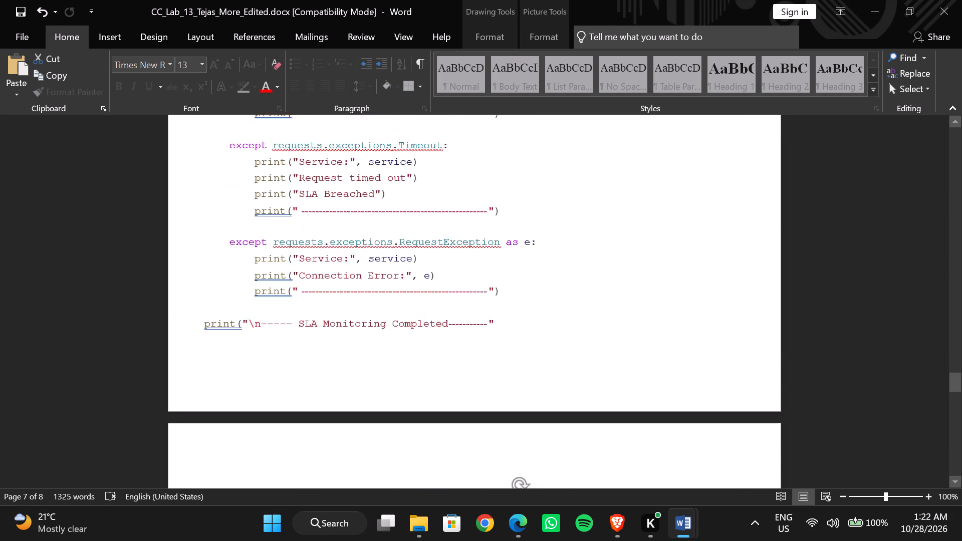
pyautogui.scroll(20, 810, 257)
pyautogui.scroll(16, 810, 257)
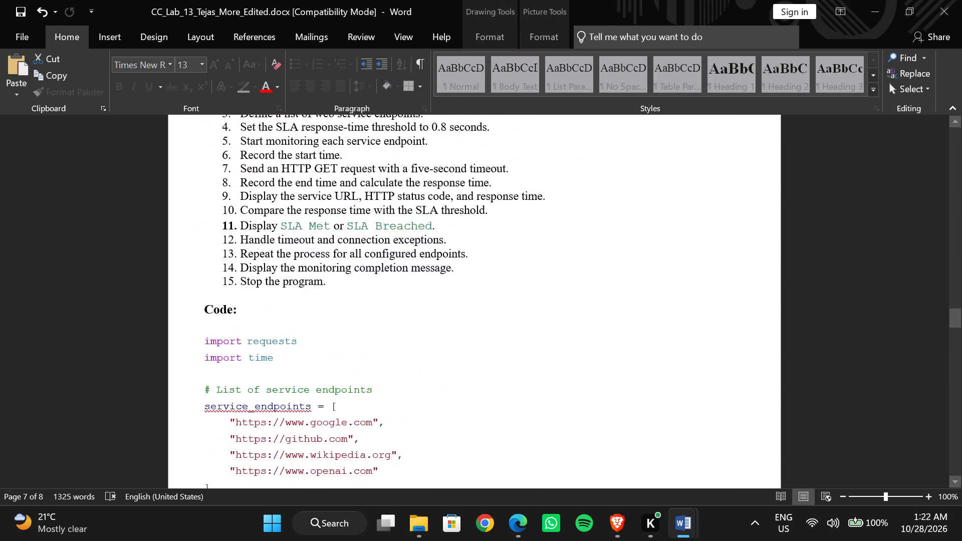
pyautogui.scroll(20, 807, 255)
pyautogui.scroll(-12, 801, 248)
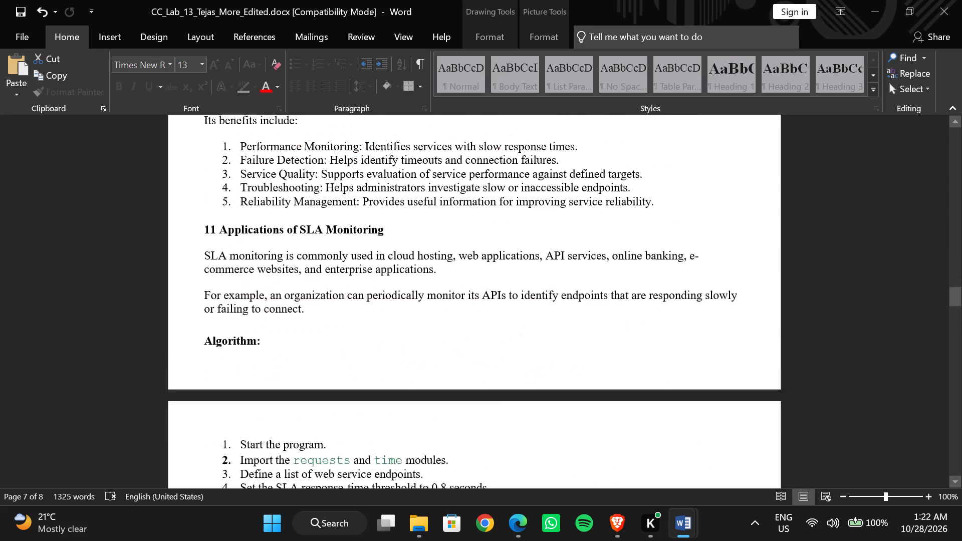
pyautogui.scroll(-8, 794, 241)
pyautogui.scroll(20, 794, 236)
pyautogui.scroll(7, 794, 236)
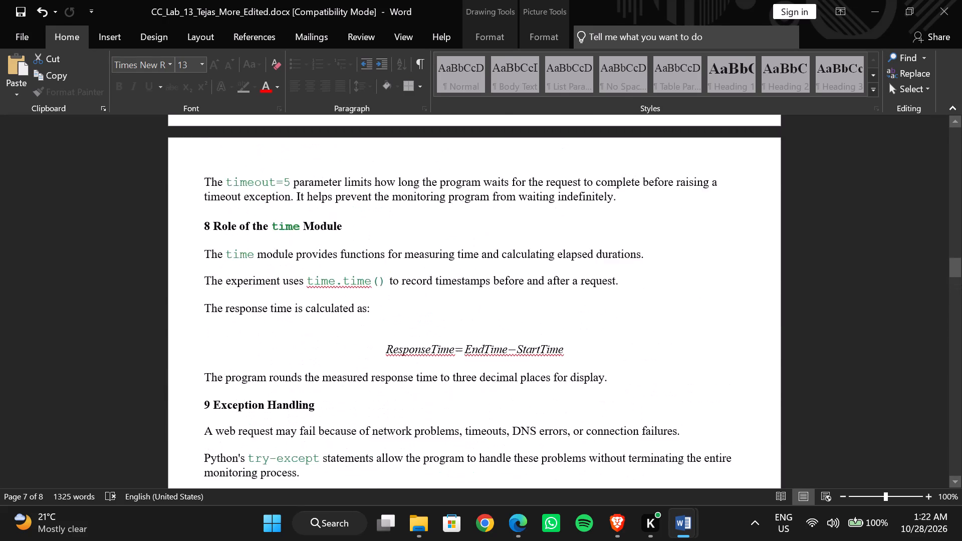
pyautogui.scroll(20, 792, 231)
pyautogui.scroll(17, 792, 231)
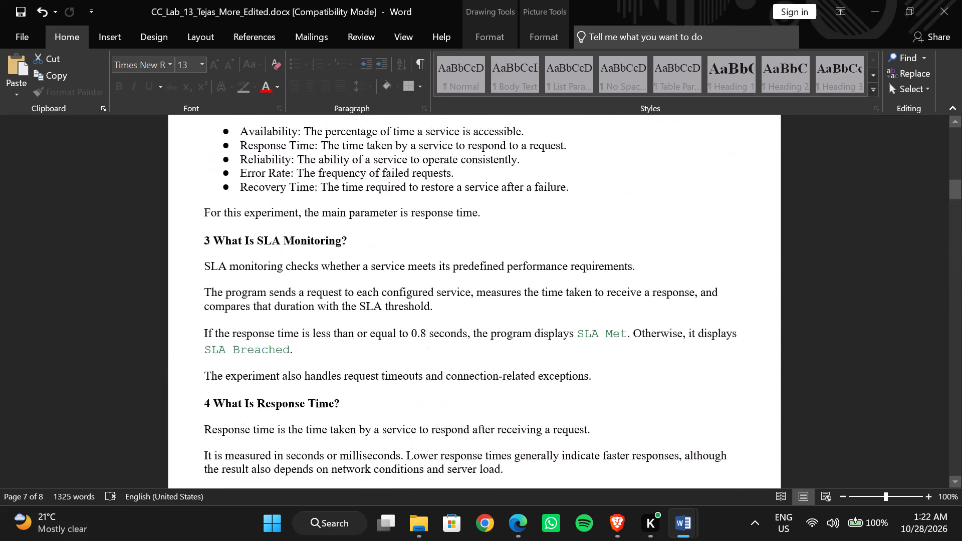
pyautogui.scroll(20, 792, 231)
pyautogui.scroll(8, 792, 231)
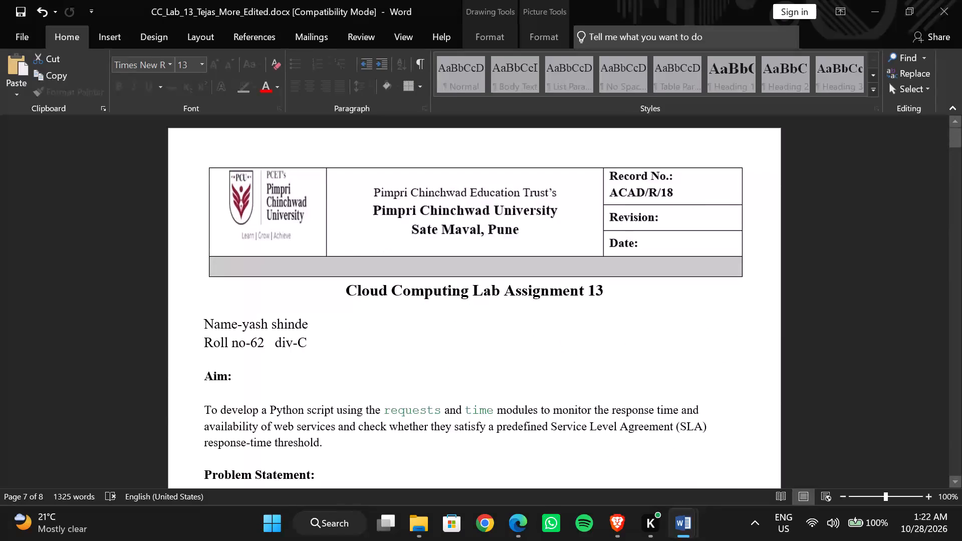
# Export the lab 13 document as a PDF named ys cc-13 in the cc folder.
pyautogui.click(6, 42)
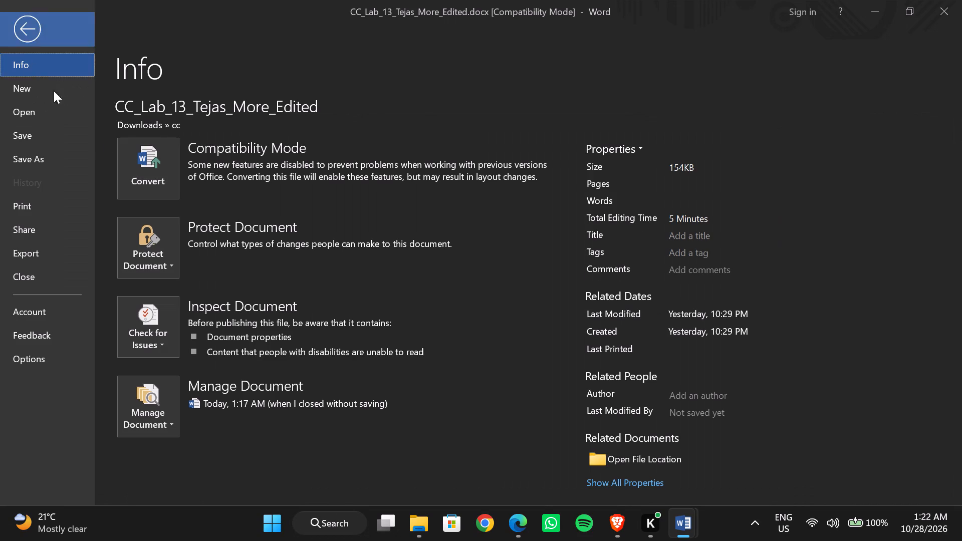
pyautogui.click(61, 249)
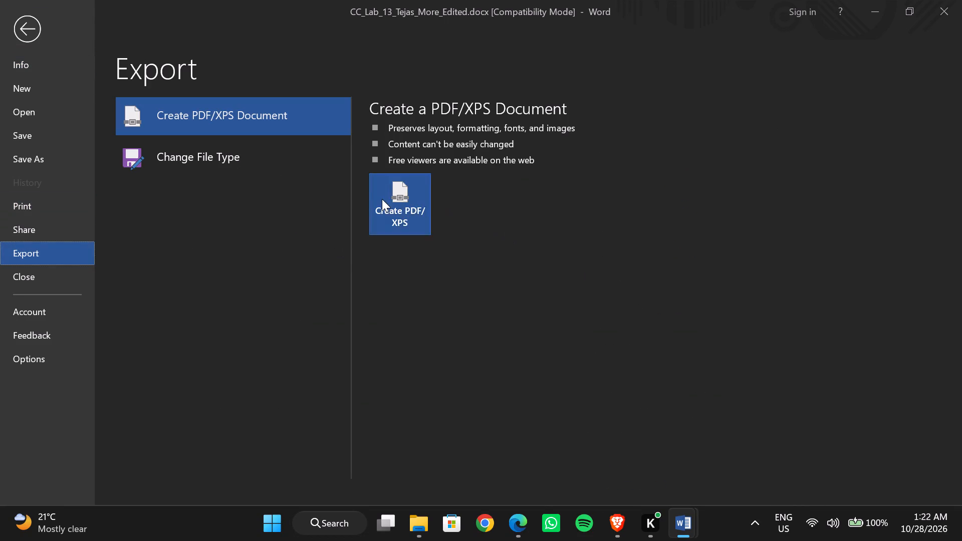
pyautogui.click(382, 199)
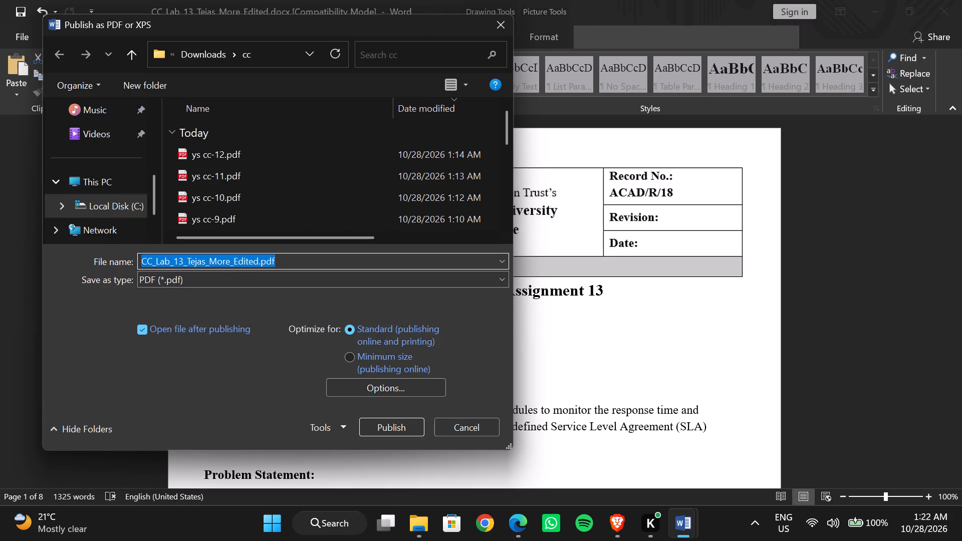
pyautogui.write('ys')
pyautogui.press('space')
pyautogui.write('cc')
pyautogui.write('-13')
pyautogui.click(383, 431)
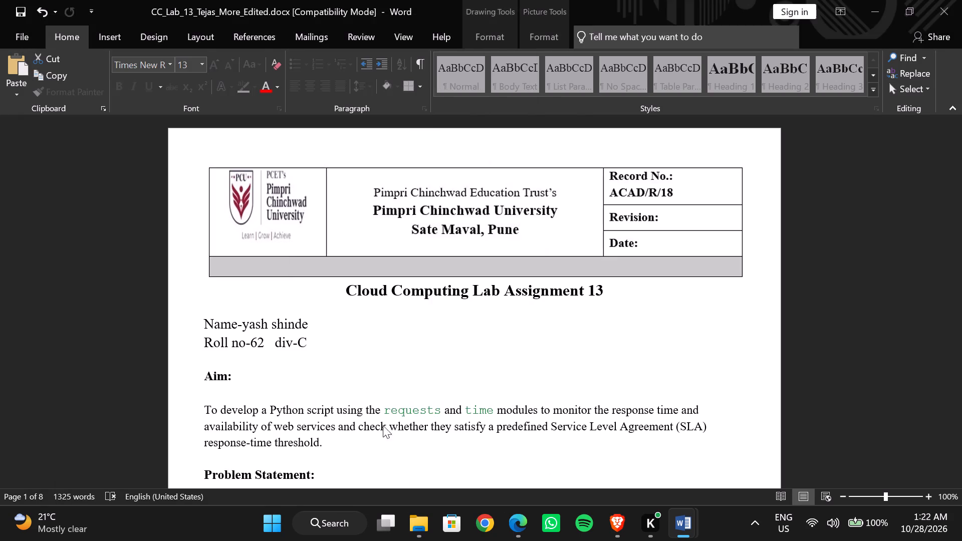
# Check the exported ys cc-13 PDF through its Conclusion page, and look over the exported PDFs in the cc folder.
pyautogui.scroll(-20, 482, 287)
pyautogui.scroll(-20, 482, 287)
pyautogui.scroll(-19, 482, 287)
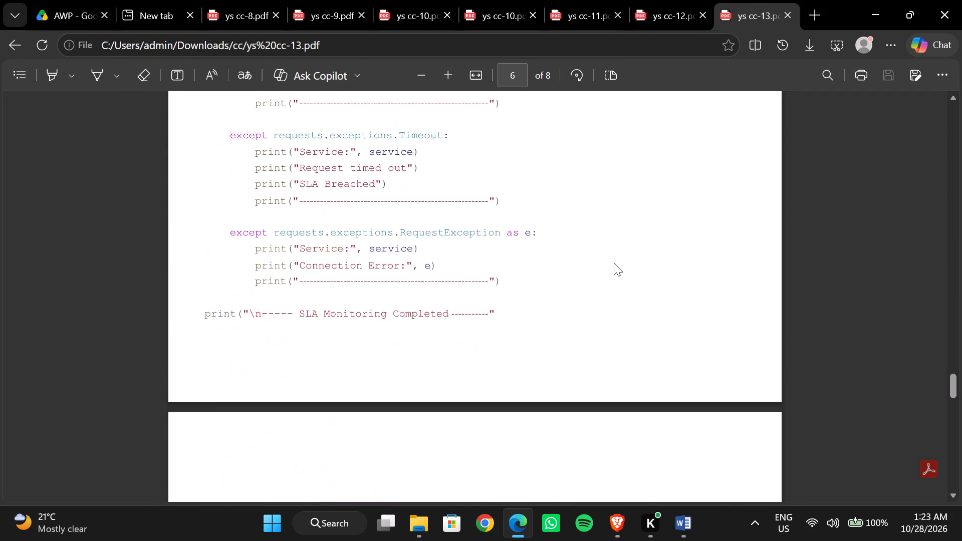
pyautogui.scroll(-20, 614, 263)
pyautogui.scroll(-7, 614, 263)
pyautogui.scroll(9, 617, 263)
pyautogui.scroll(-3, 617, 261)
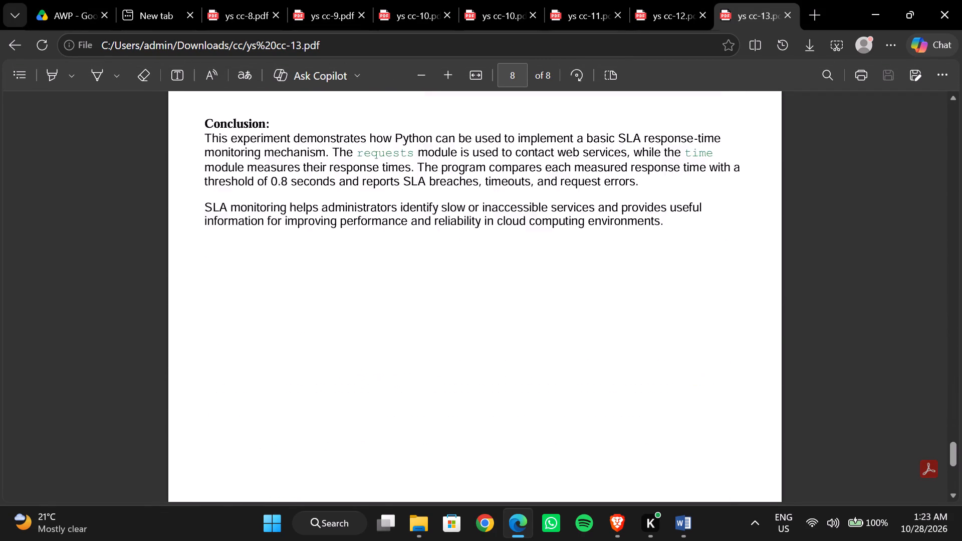
pyautogui.scroll(-12, 617, 263)
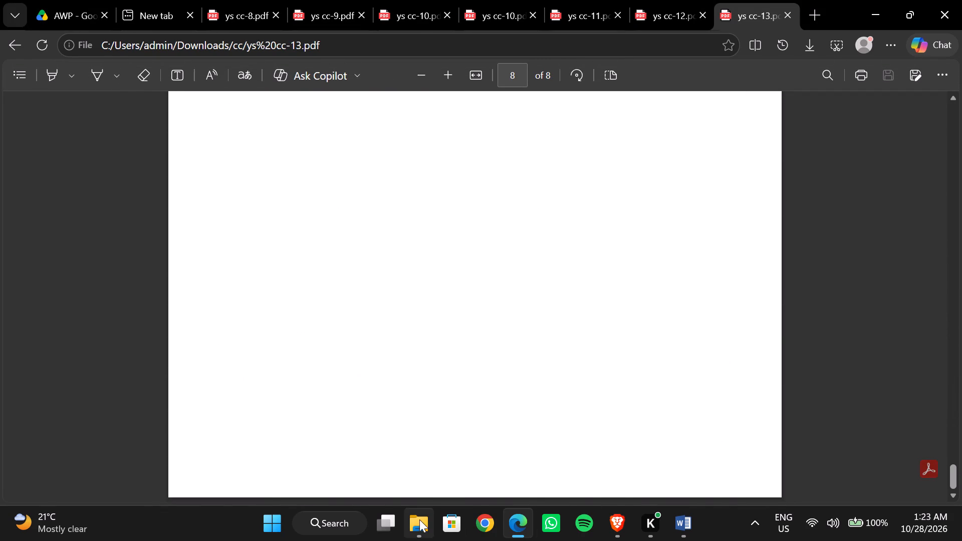
pyautogui.click(412, 519)
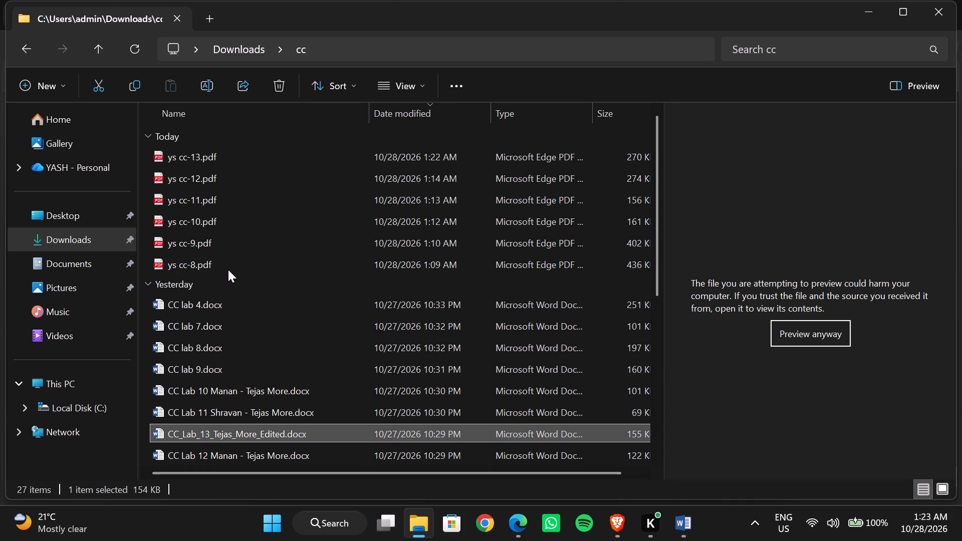
pyautogui.click(512, 521)
# Check the student details and lab titles on the first pages of ys cc-8.pdf and ys cc-9.pdf.
pyautogui.click(220, 12)
pyautogui.scroll(-3, 478, 264)
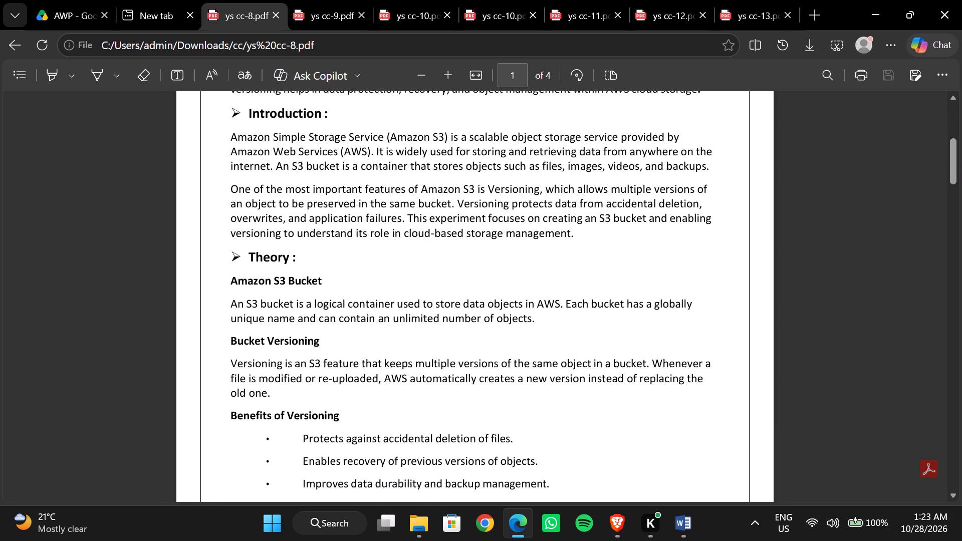
pyautogui.scroll(-8, 478, 264)
pyautogui.scroll(13, 478, 258)
pyautogui.scroll(2, 449, 229)
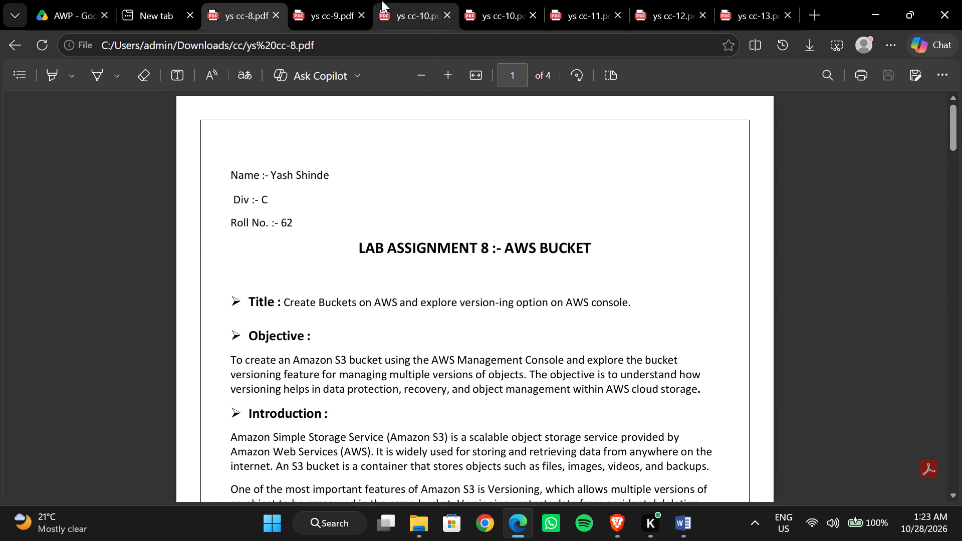
pyautogui.click(339, 4)
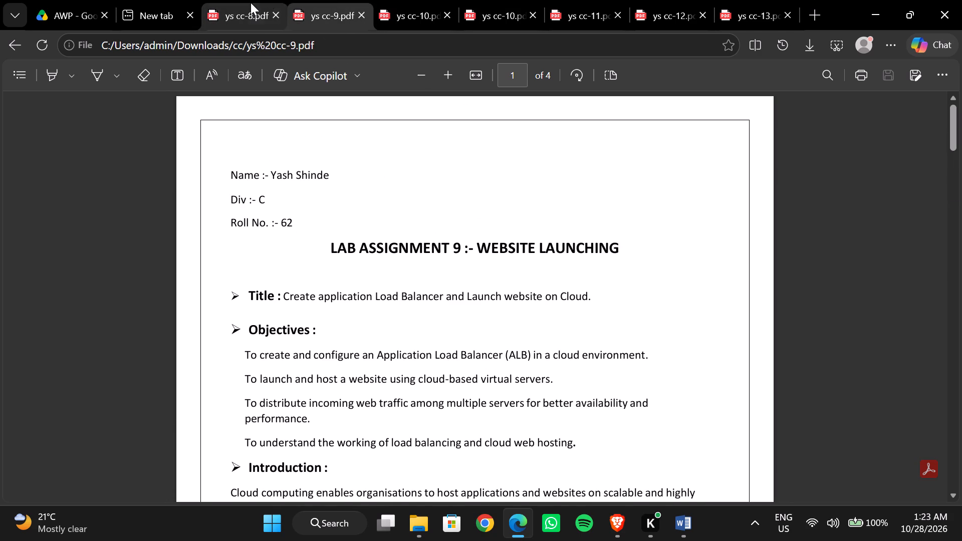
pyautogui.click(251, 3)
pyautogui.click(319, 5)
# Compare the two open copies of ys cc-10.pdf and close the one with mismatched fonts in the student details.
pyautogui.click(420, 2)
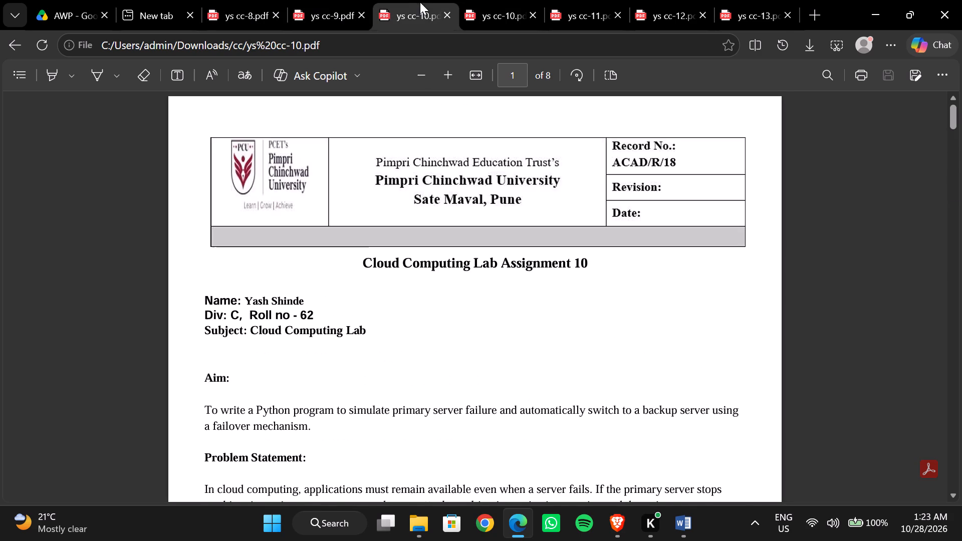
pyautogui.click(495, 6)
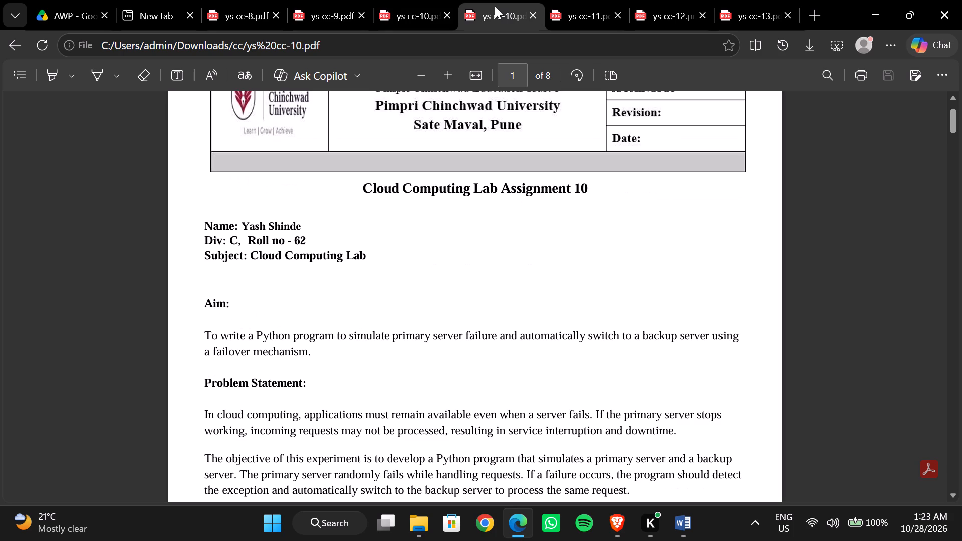
pyautogui.click(418, 11)
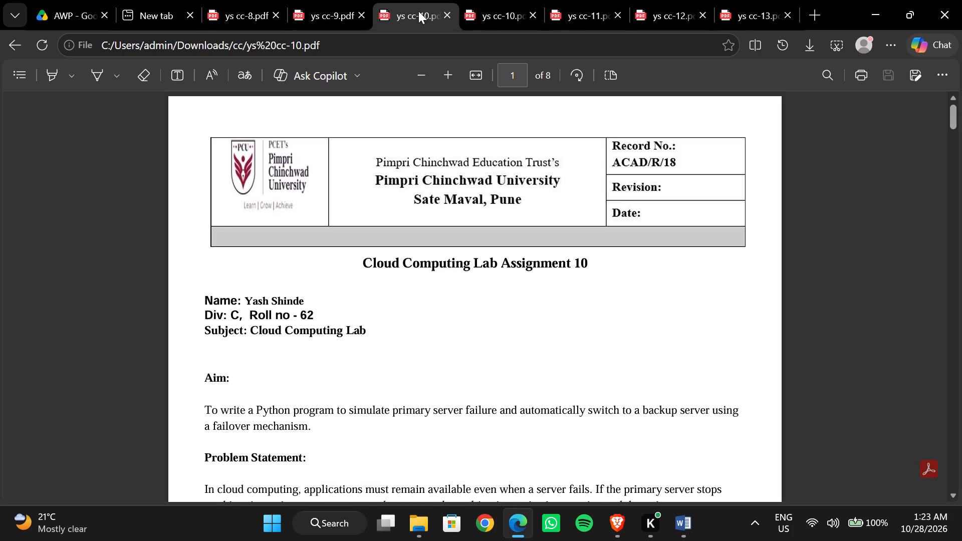
pyautogui.click(450, 13)
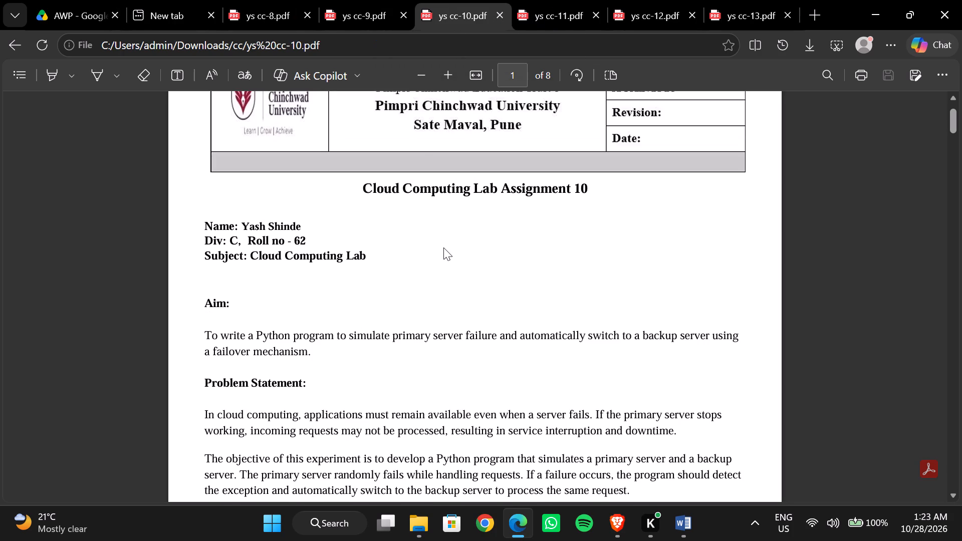
# Check the student details and assignment titles on the first pages of ys cc-11.pdf, ys cc-12.pdf and ys cc-13.pdf.
pyautogui.click(537, 7)
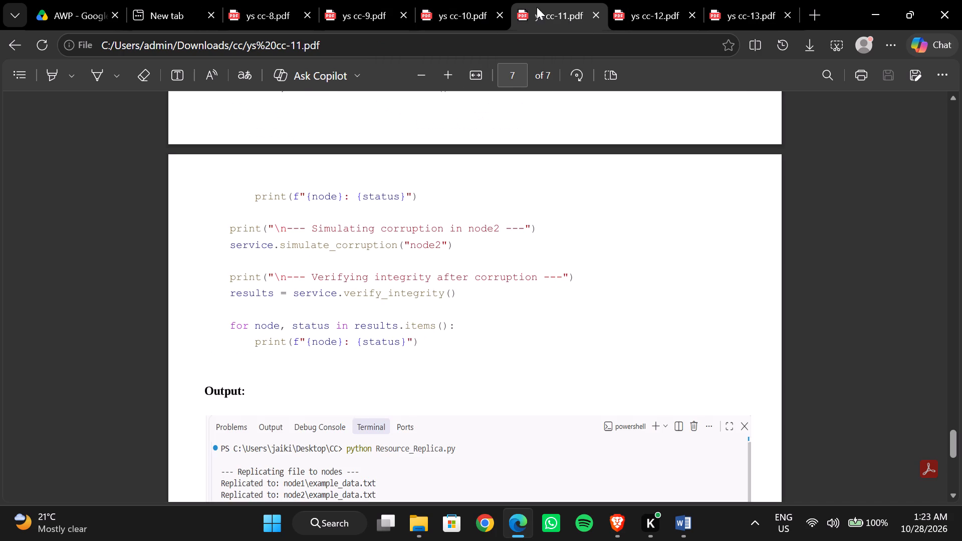
pyautogui.scroll(20, 540, 151)
pyautogui.scroll(18, 540, 151)
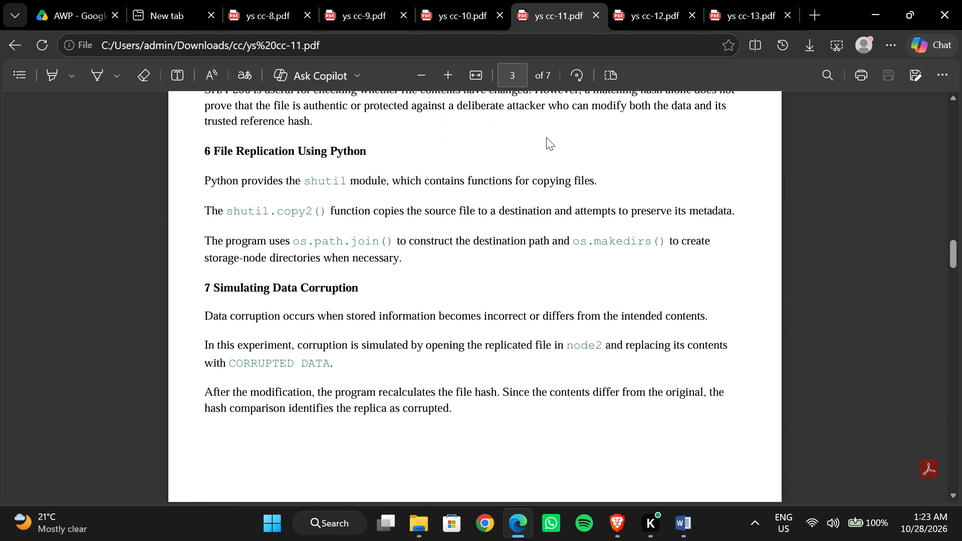
pyautogui.scroll(20, 546, 137)
pyautogui.scroll(16, 546, 137)
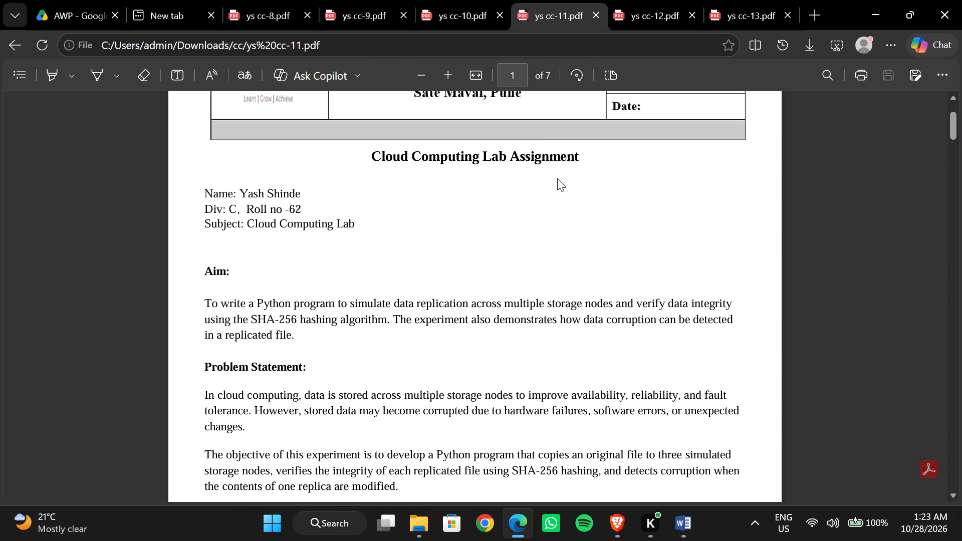
pyautogui.click(652, 0)
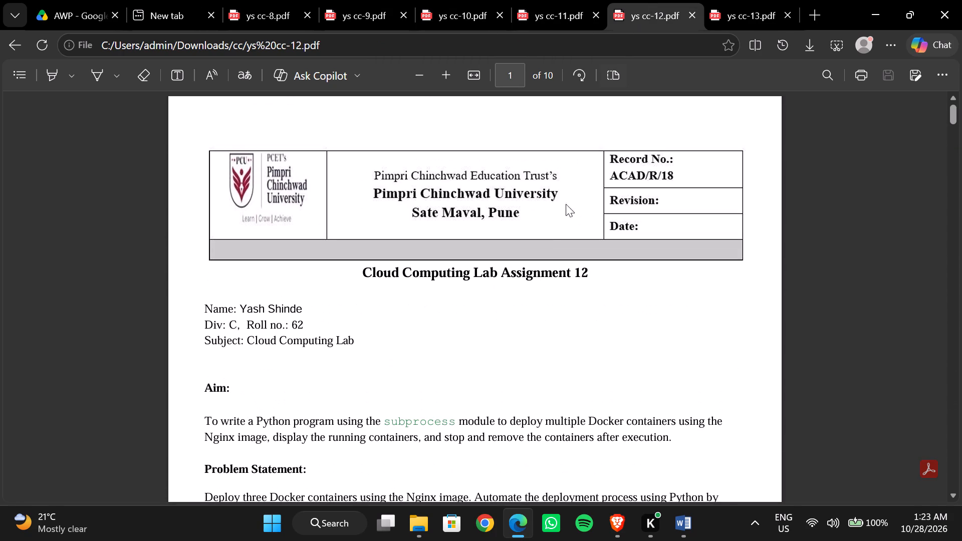
pyautogui.click(549, 0)
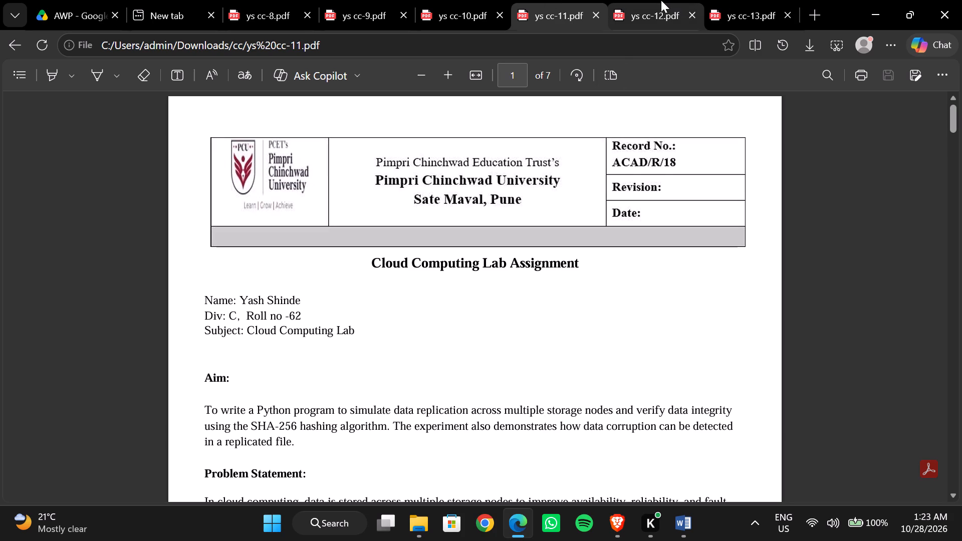
pyautogui.click(661, 0)
pyautogui.click(766, 0)
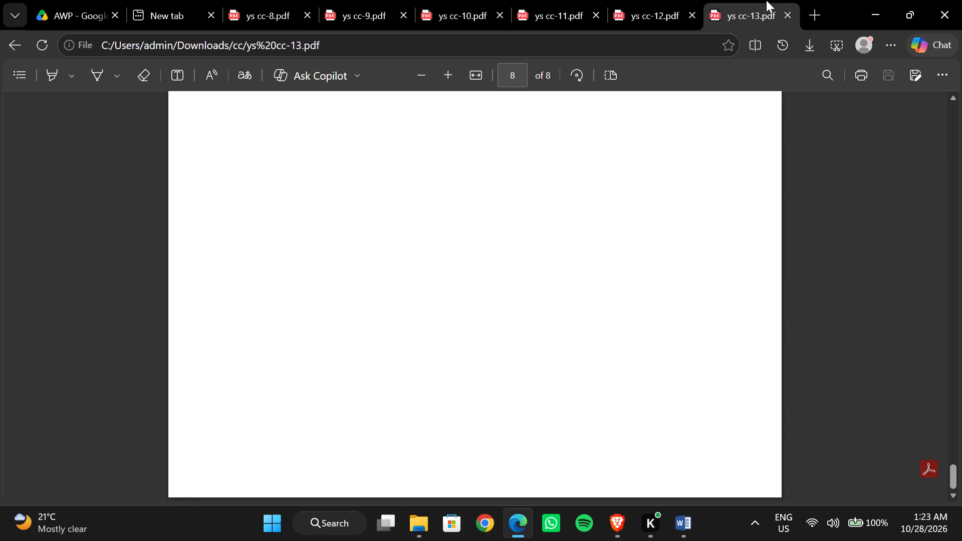
pyautogui.scroll(20, 600, 273)
pyautogui.scroll(20, 600, 273)
pyautogui.scroll(12, 600, 273)
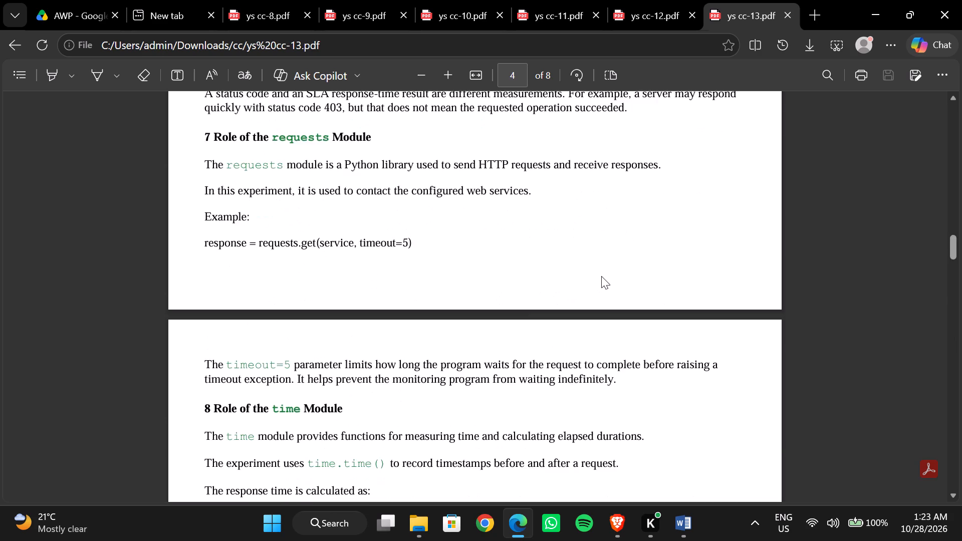
pyautogui.scroll(20, 601, 276)
pyautogui.scroll(18, 601, 276)
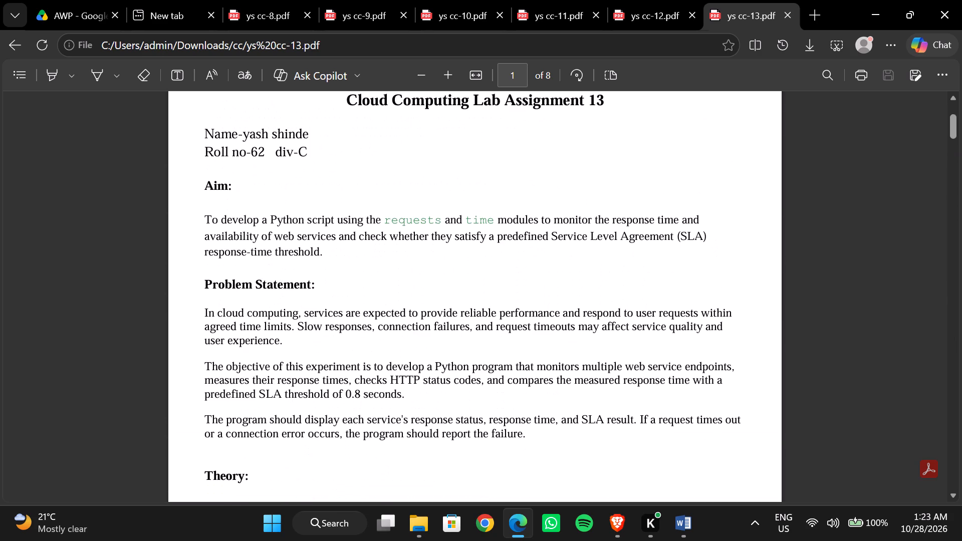
pyautogui.scroll(-2, 359, 294)
pyautogui.scroll(3, 363, 294)
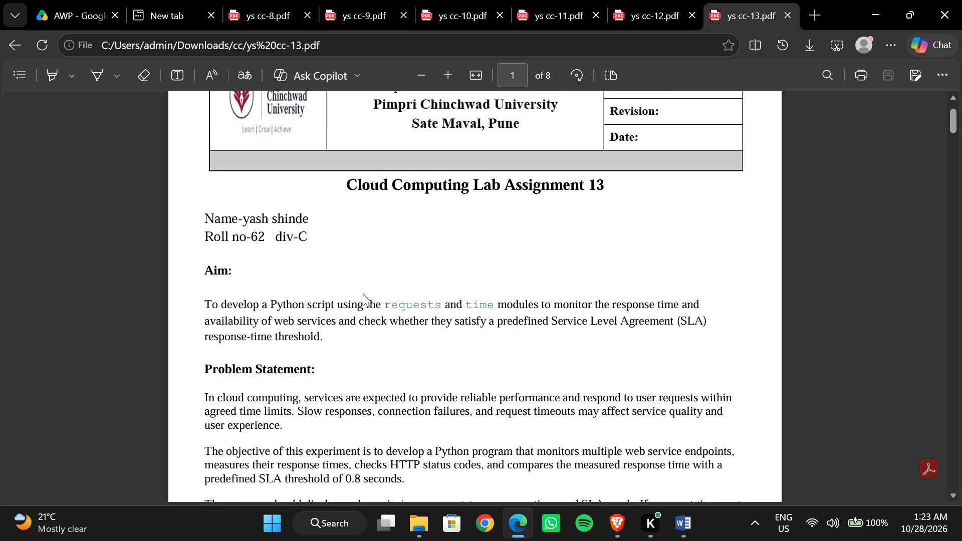
pyautogui.scroll(3, 363, 294)
# Switch to iLovePDF in Brave and load ys cc-8.pdf through ys cc-13.pdf from the cc folder into the Merge PDF tool.
pyautogui.click(618, 521)
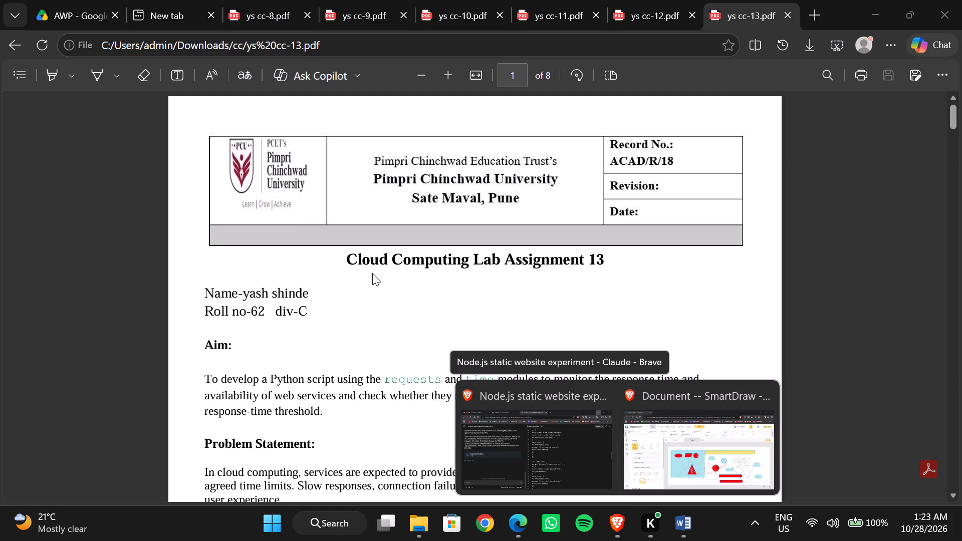
pyautogui.click(551, 468)
pyautogui.click(21, 0)
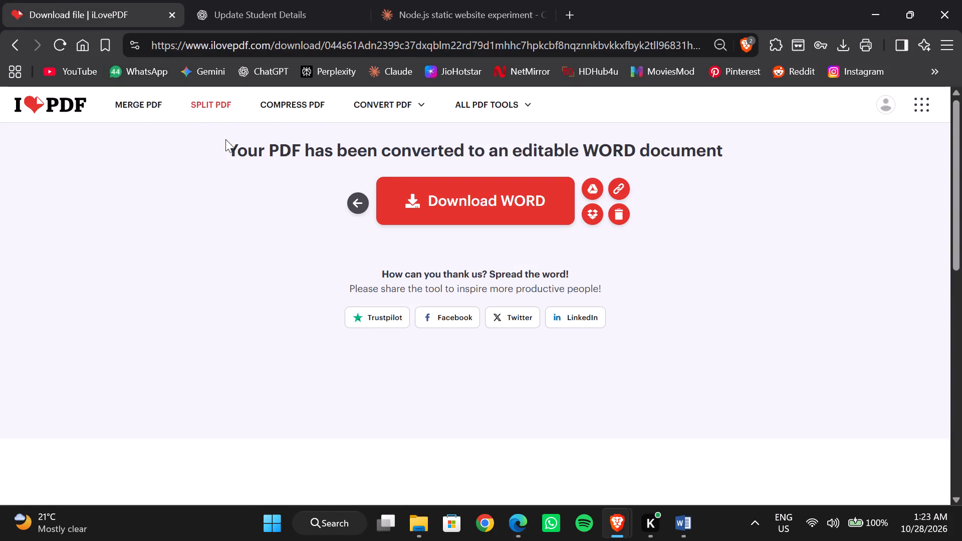
pyautogui.click(130, 106)
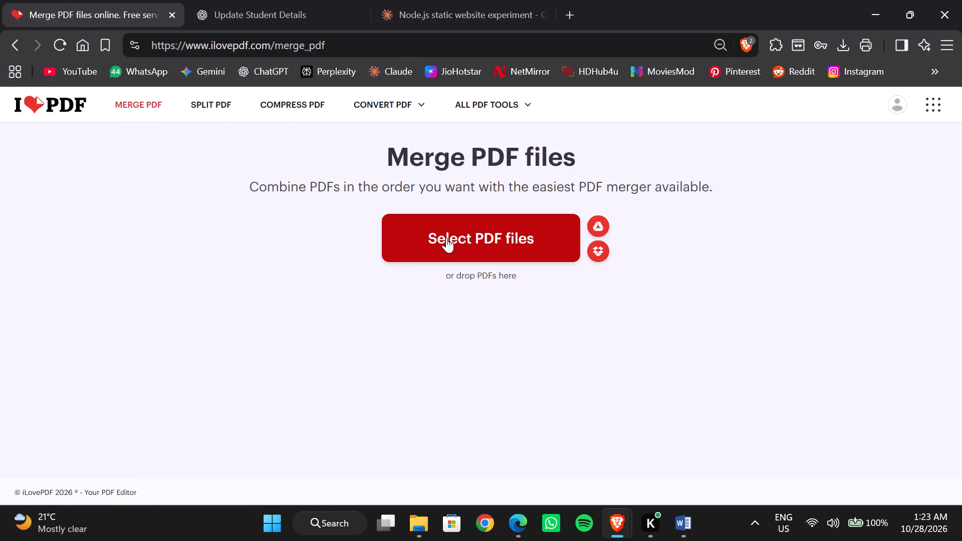
pyautogui.click(446, 237)
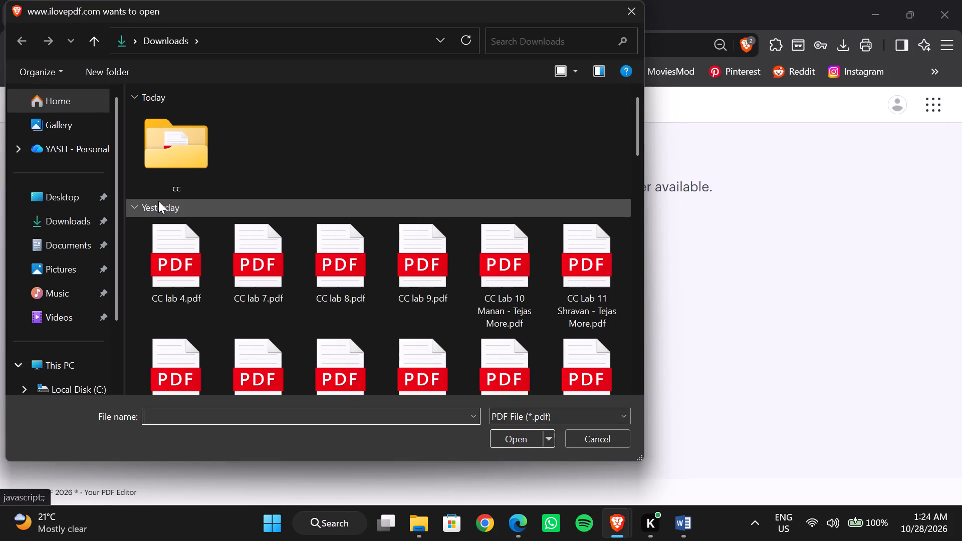
pyautogui.doubleClick(178, 157)
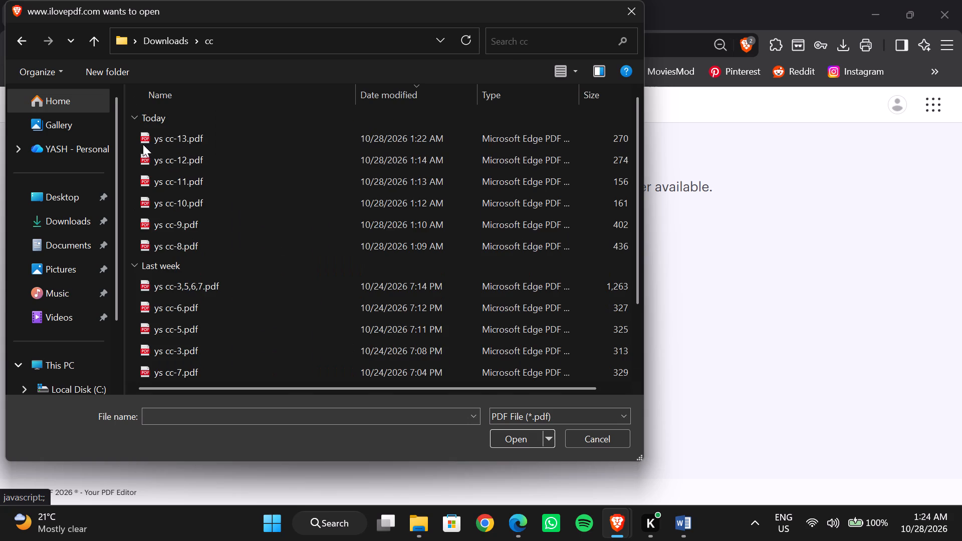
pyautogui.moveTo(128, 136); pyautogui.dragTo(223, 240)
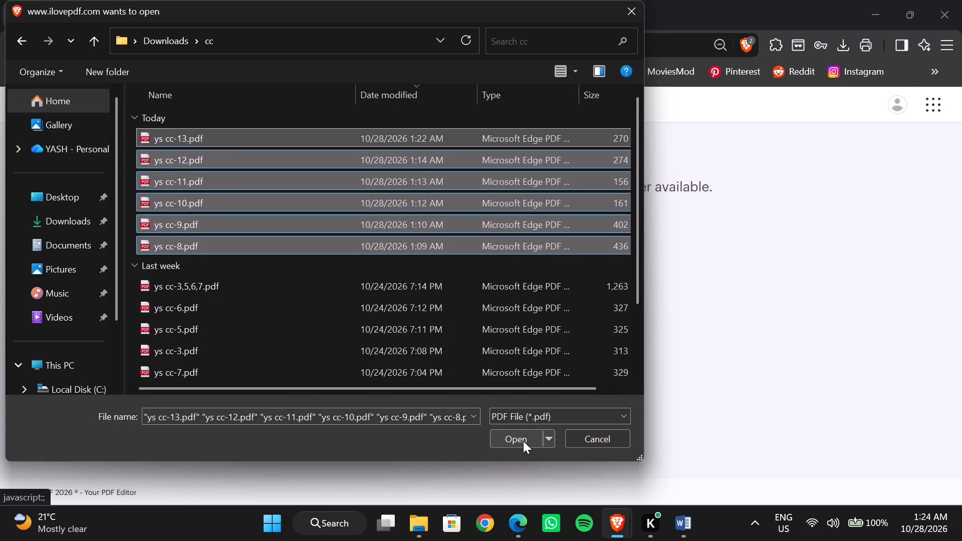
pyautogui.click(523, 441)
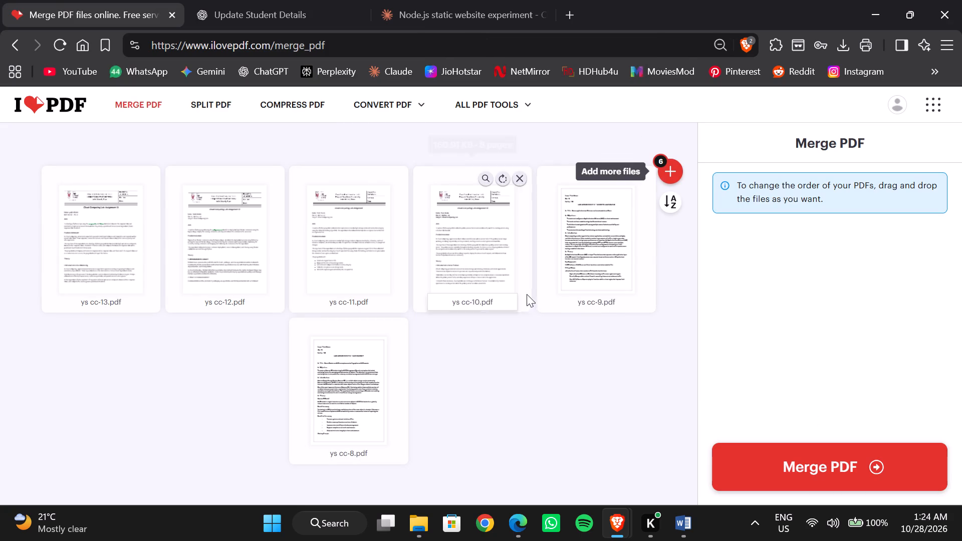
# Reorder the loaded PDFs into ascending lab order, from ys cc-8.pdf to ys cc-13.pdf.
pyautogui.moveTo(341, 390); pyautogui.dragTo(94, 201)
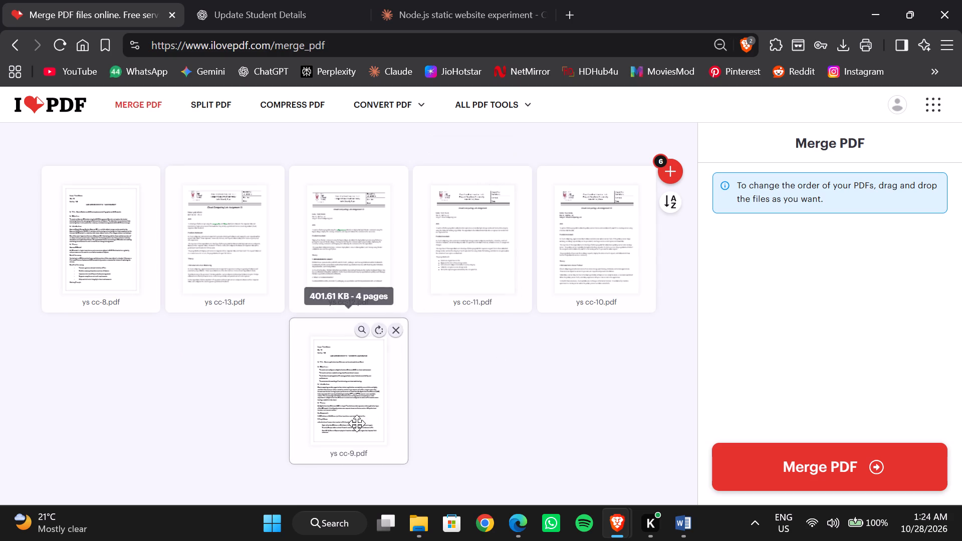
pyautogui.moveTo(355, 423); pyautogui.dragTo(176, 204)
pyautogui.moveTo(362, 405); pyautogui.dragTo(317, 258)
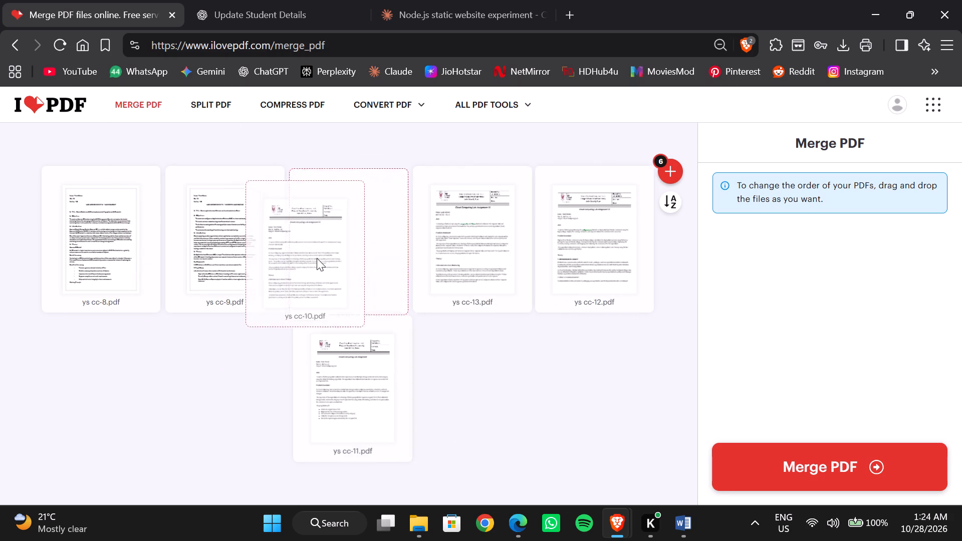
pyautogui.moveTo(317, 258); pyautogui.dragTo(317, 251)
pyautogui.moveTo(385, 387); pyautogui.dragTo(459, 240)
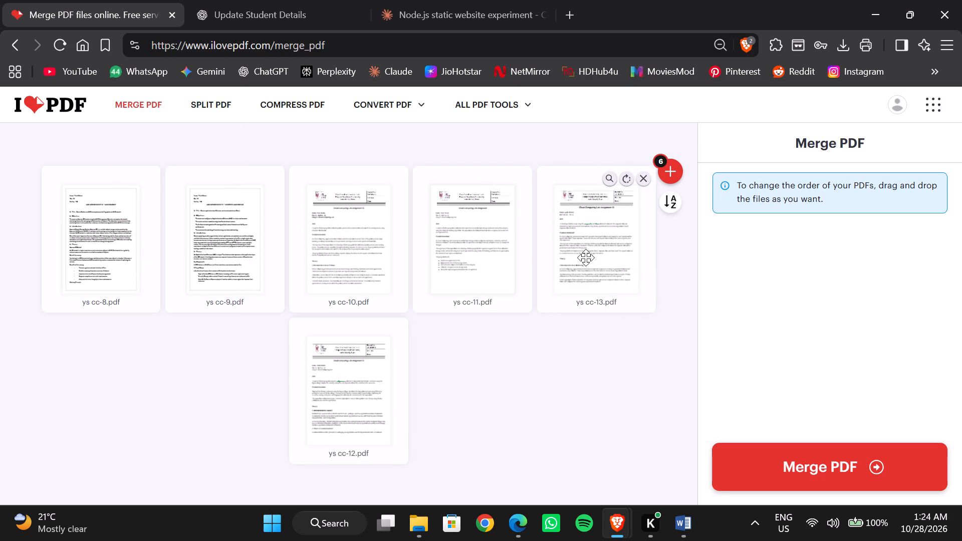
pyautogui.moveTo(616, 257); pyautogui.dragTo(321, 447)
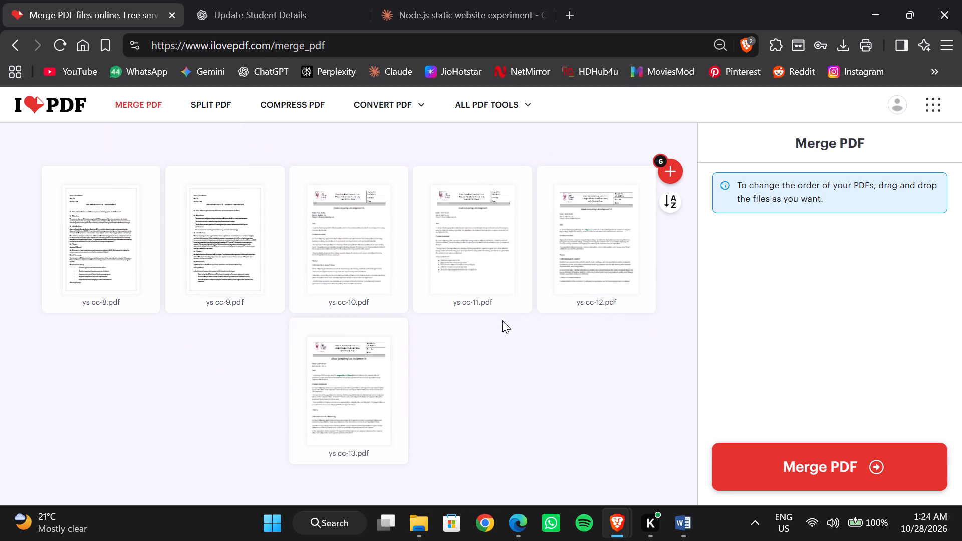
pyautogui.click(843, 469)
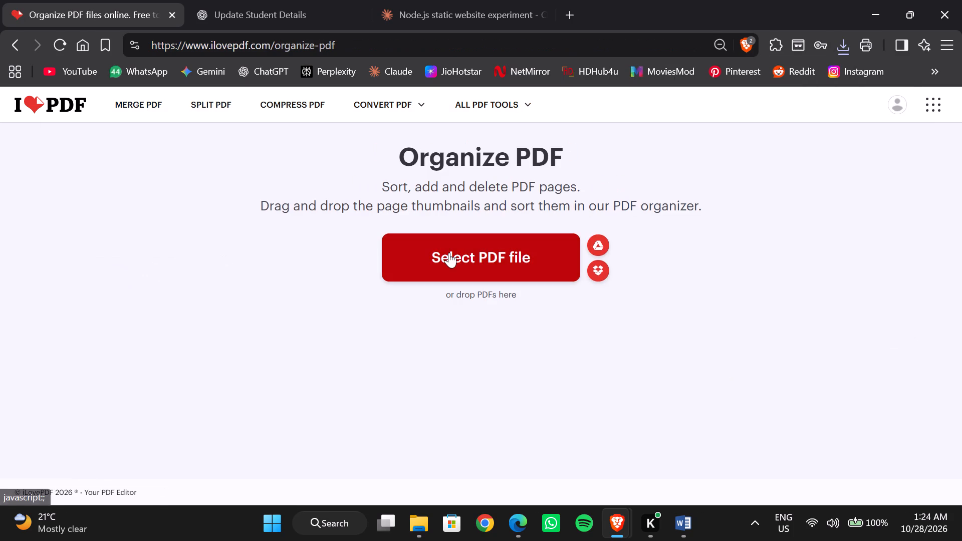
pyautogui.click(476, 255)
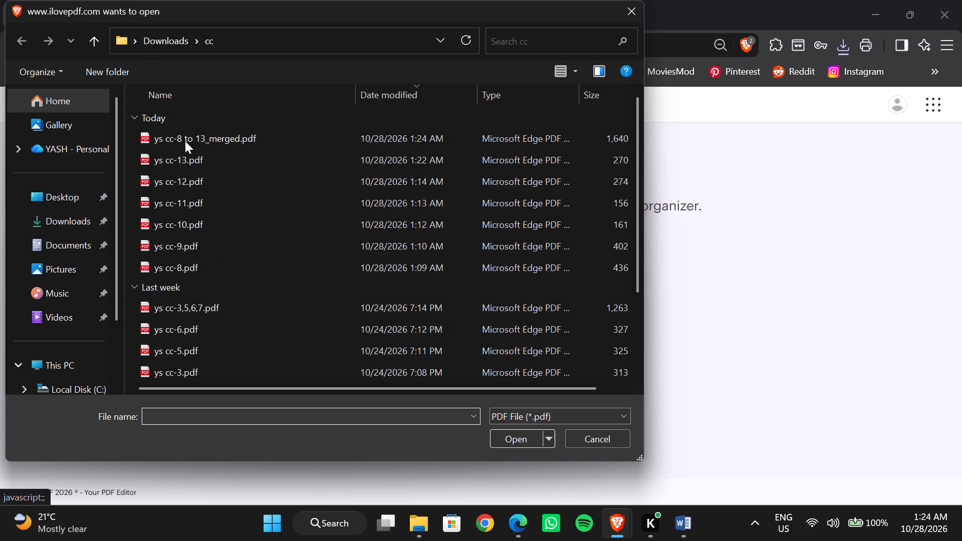
pyautogui.doubleClick(185, 141)
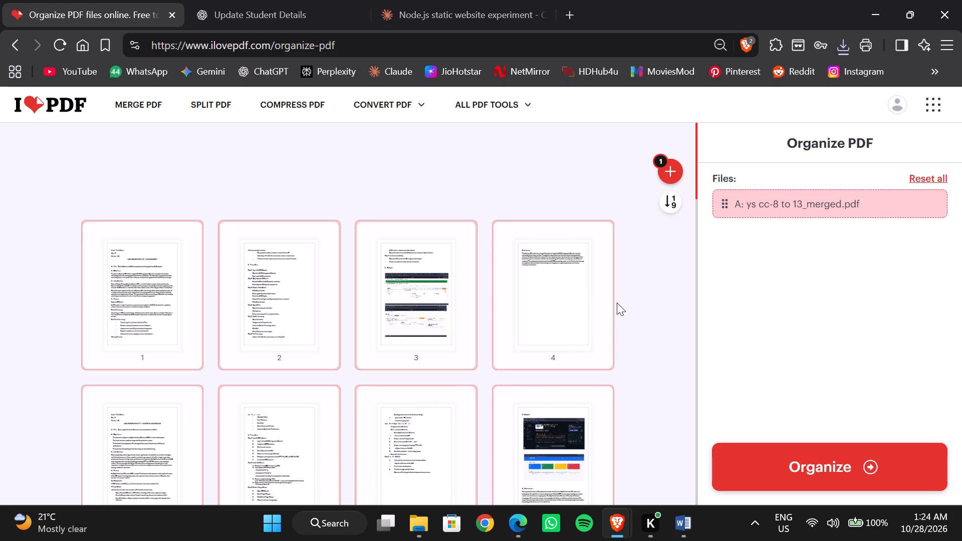
# Switch to Edge, check the page counts of ys cc-8.pdf through ys cc-11.pdf, and return to iLovePDF in Brave.
pyautogui.hotkey('alt', 'Tab')
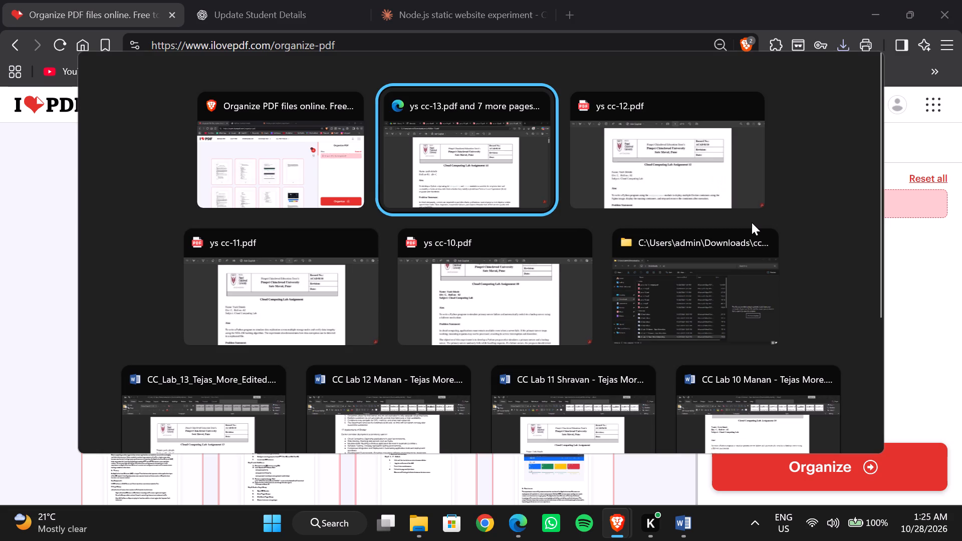
pyautogui.click(247, 5)
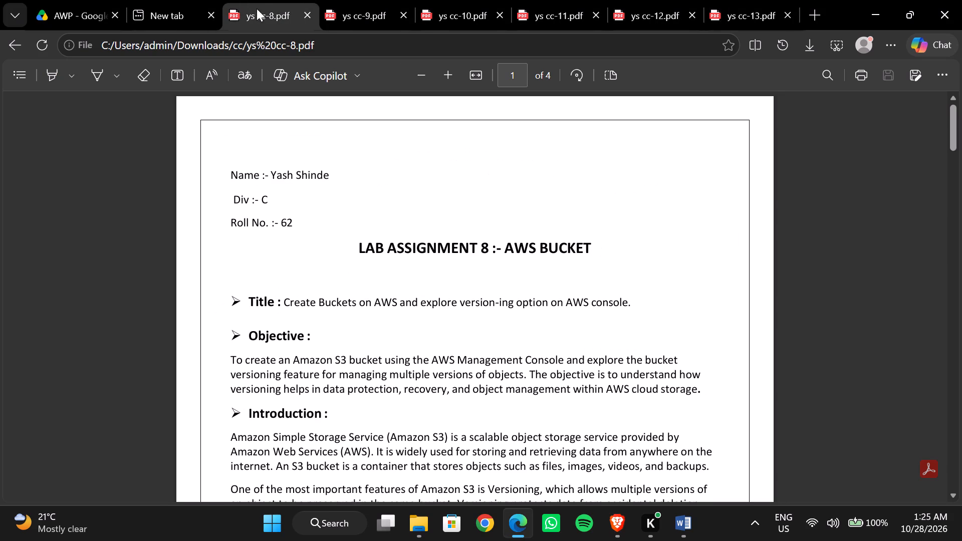
pyautogui.click(334, 0)
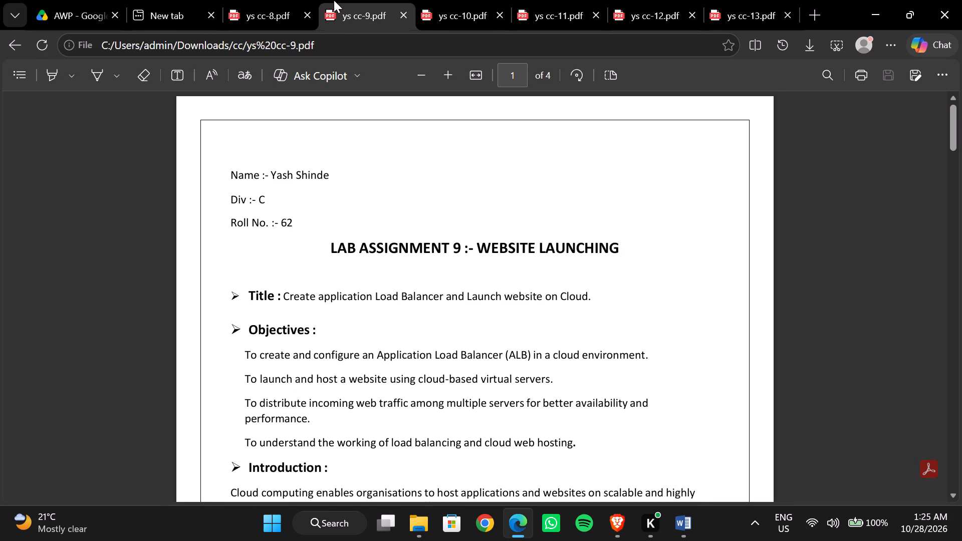
pyautogui.click(449, 0)
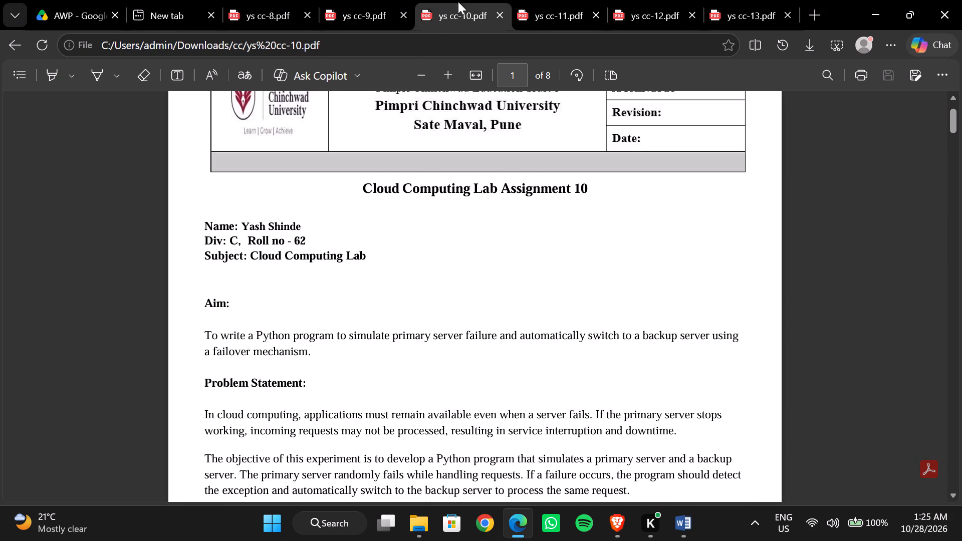
pyautogui.click(547, 4)
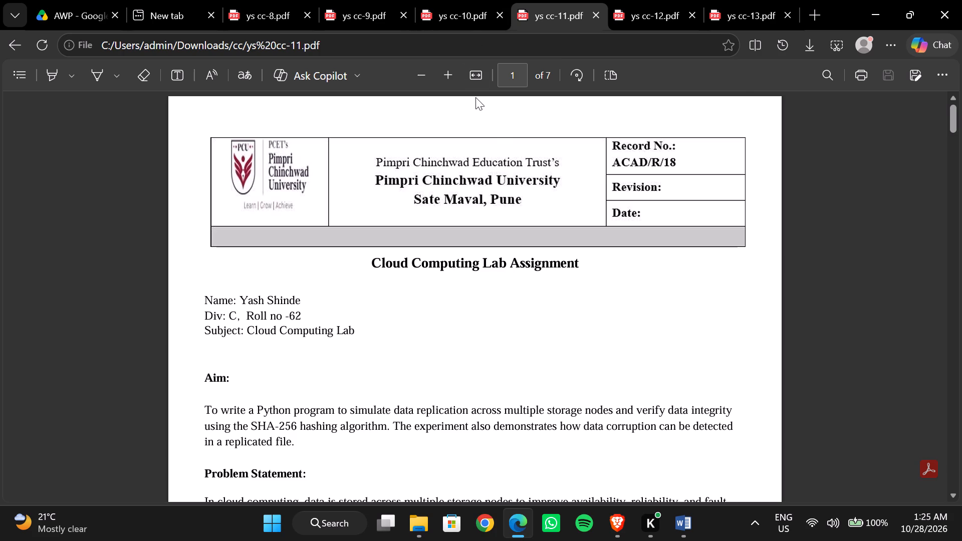
pyautogui.click(464, 0)
pyautogui.click(548, 13)
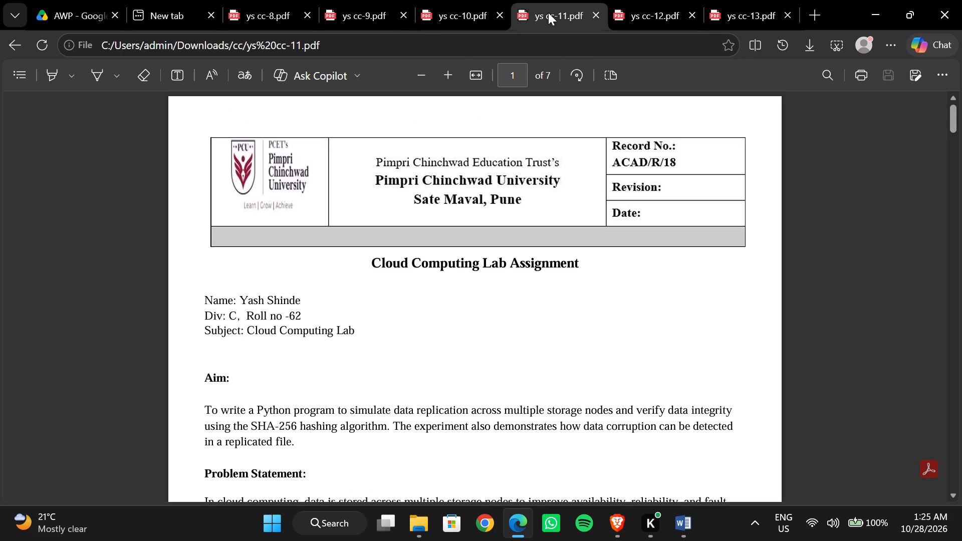
pyautogui.click(264, 10)
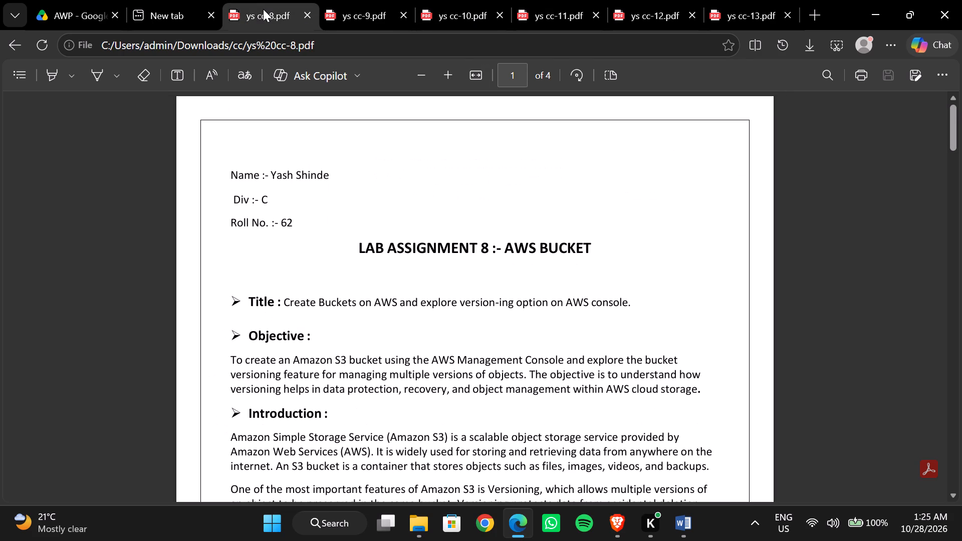
pyautogui.click(346, 0)
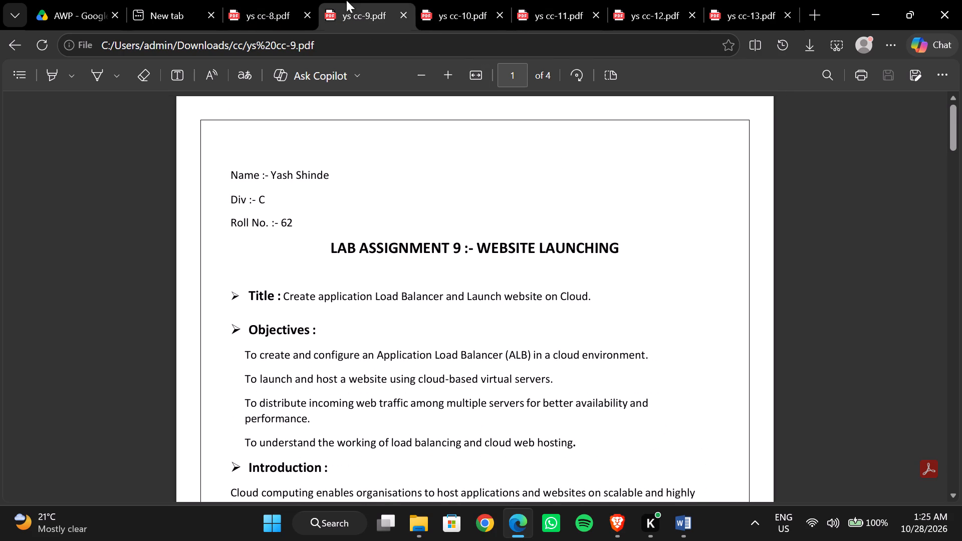
pyautogui.click(449, 3)
pyautogui.hotkey('alt', 'Tab')
pyautogui.hotkey('alt', 'Tab')
pyautogui.hotkey('alt', 'Tab')
pyautogui.hotkey('alt', 'Tab')
pyautogui.hotkey('alt', 'Tab')
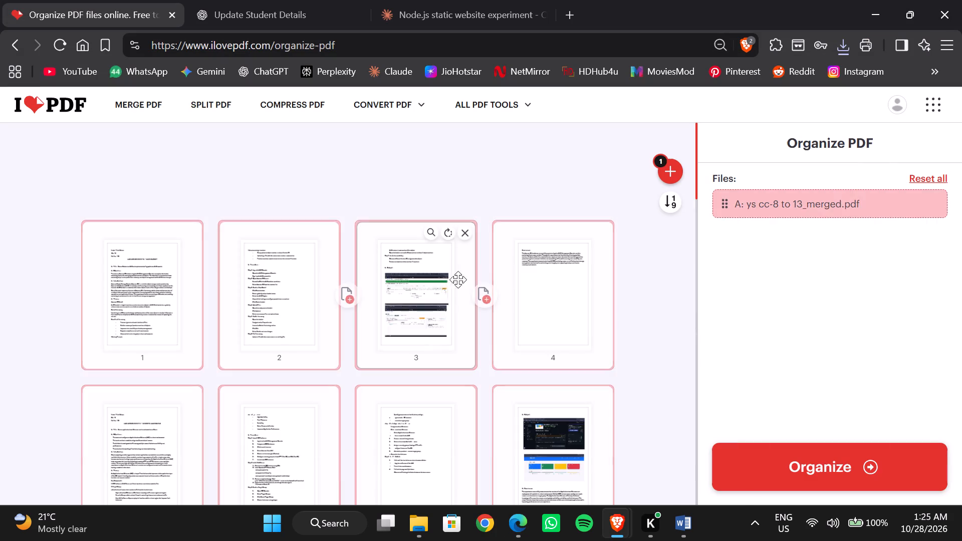
# Preview page 17 to locate the start of lab 11 and insert a blank page after page 23, where that lab ends.
pyautogui.scroll(-3, 468, 333)
pyautogui.scroll(3, 314, 269)
pyautogui.scroll(-2, 518, 320)
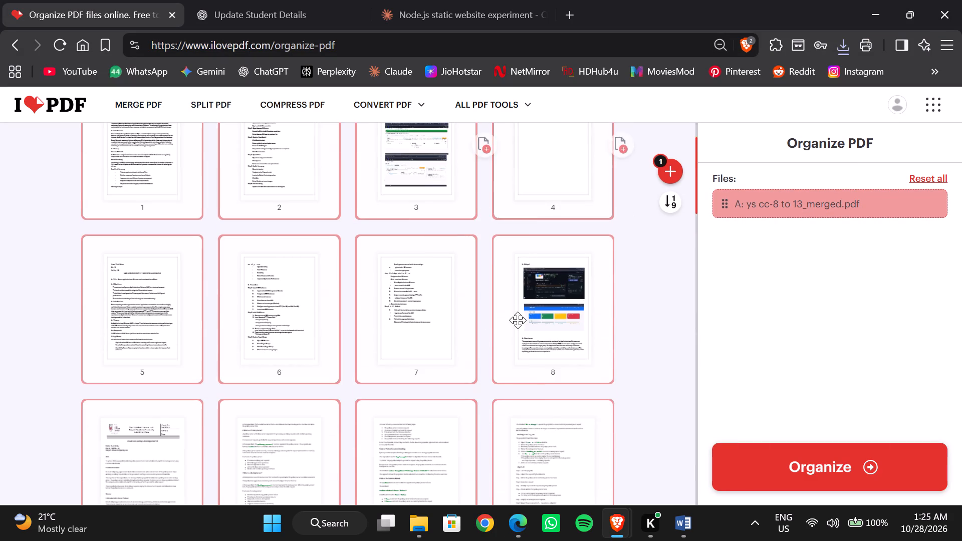
pyautogui.scroll(-3, 537, 318)
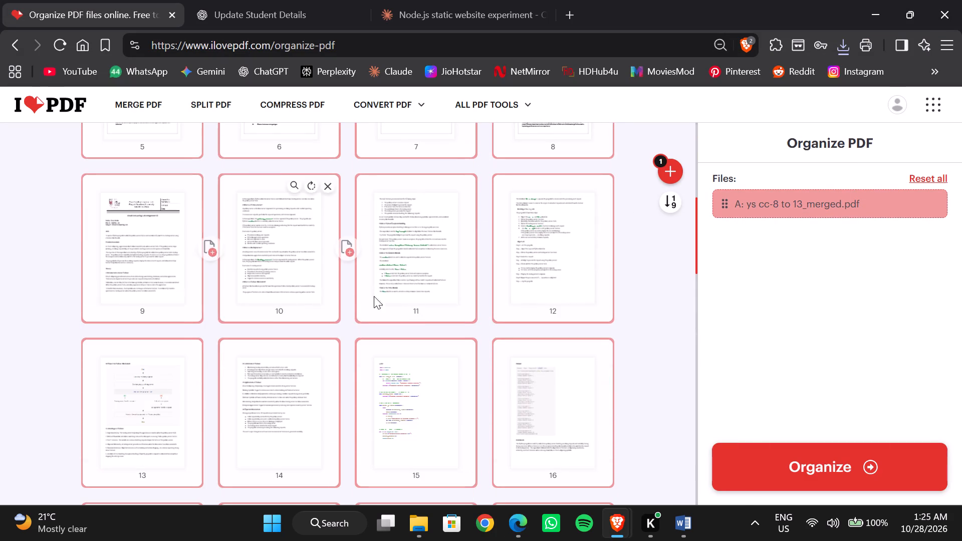
pyautogui.scroll(-2, 535, 296)
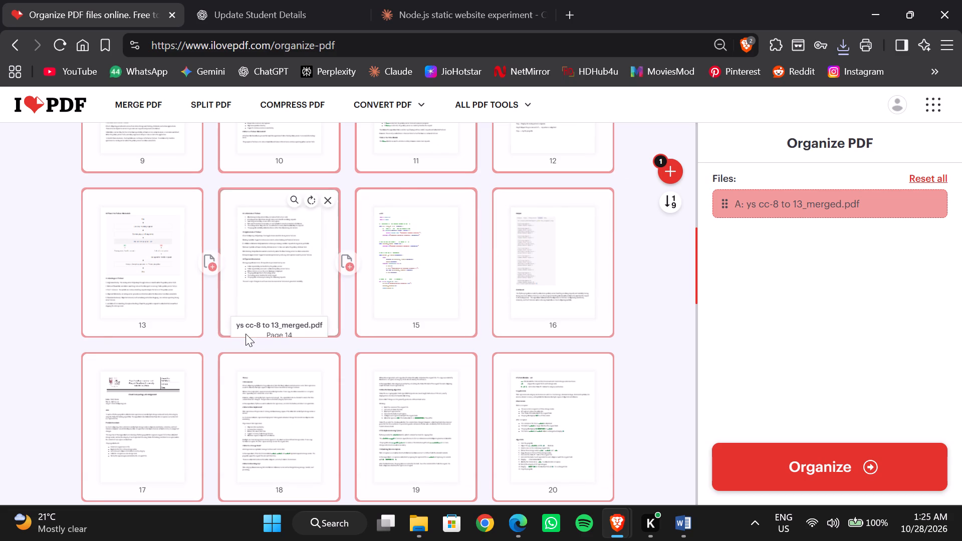
pyautogui.scroll(-1, 242, 334)
pyautogui.click(161, 293)
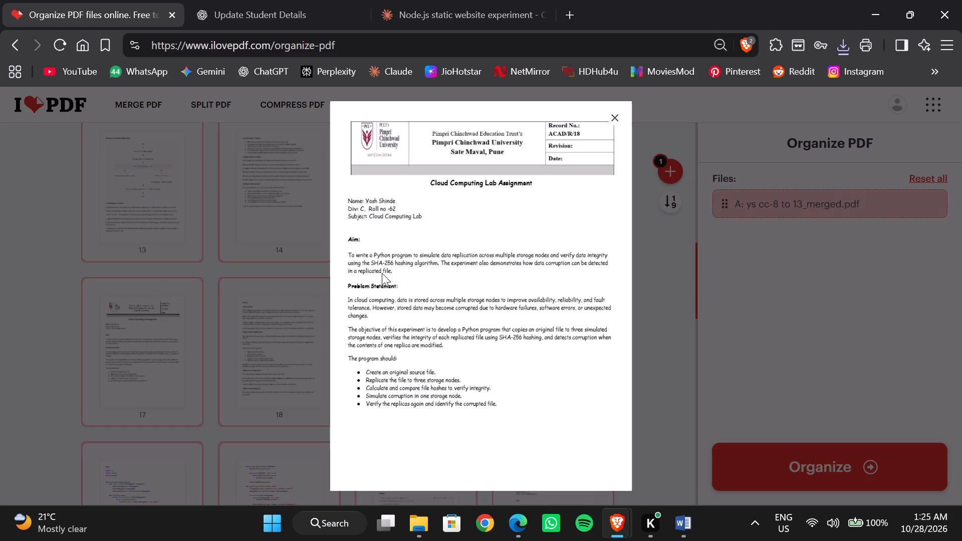
pyautogui.click(609, 118)
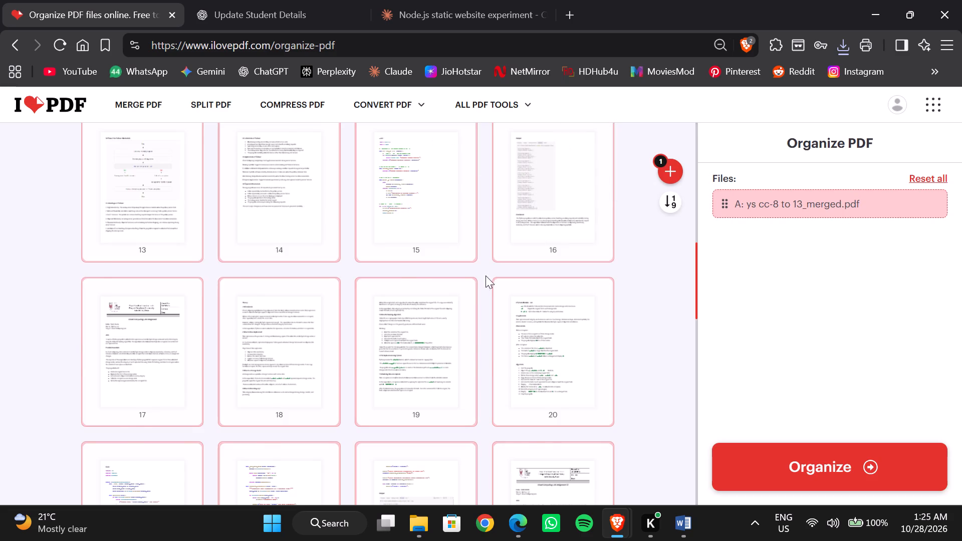
pyautogui.scroll(-2, 475, 279)
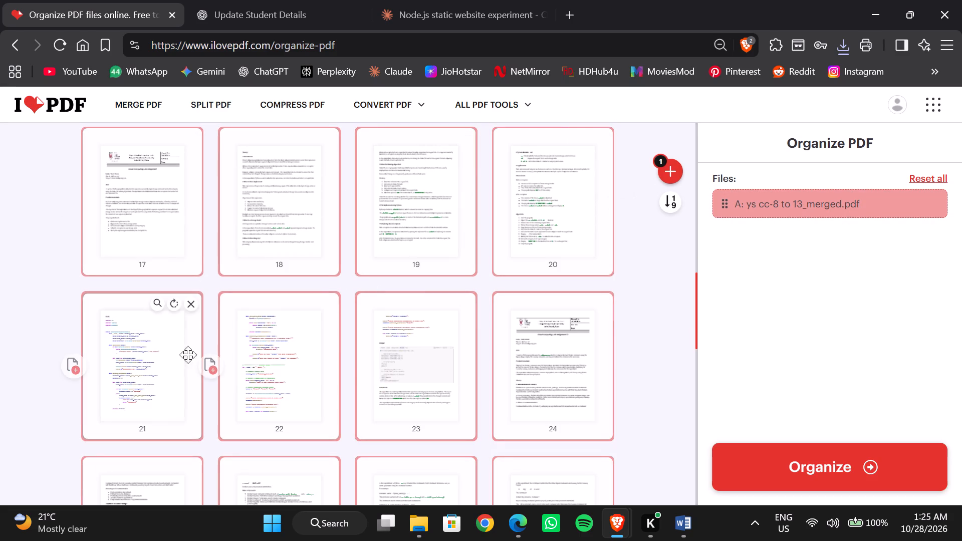
pyautogui.click(479, 366)
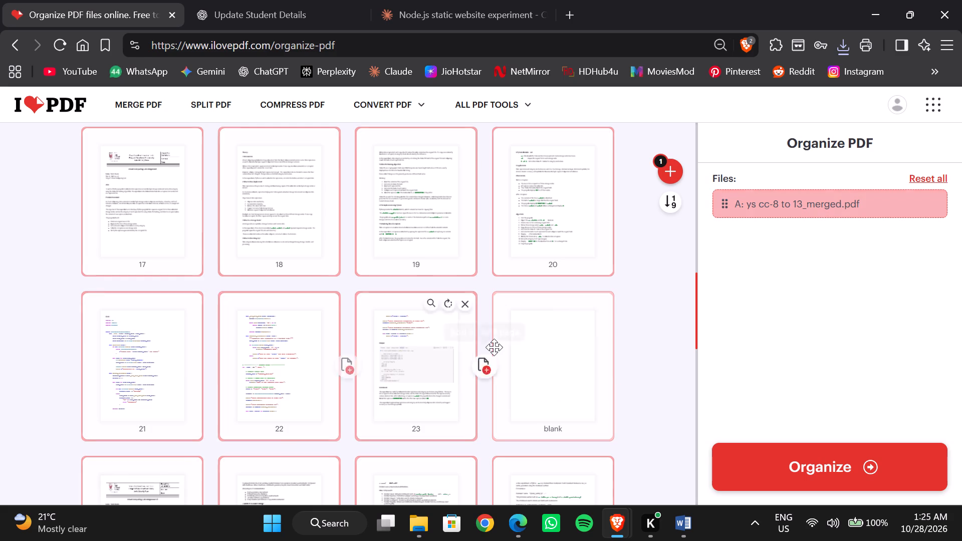
# Preview page 24, check the page counts of ys cc-10.pdf through ys cc-13.pdf in Edge, and return to iLovePDF in Brave.
pyautogui.scroll(-2, 494, 347)
pyautogui.click(154, 321)
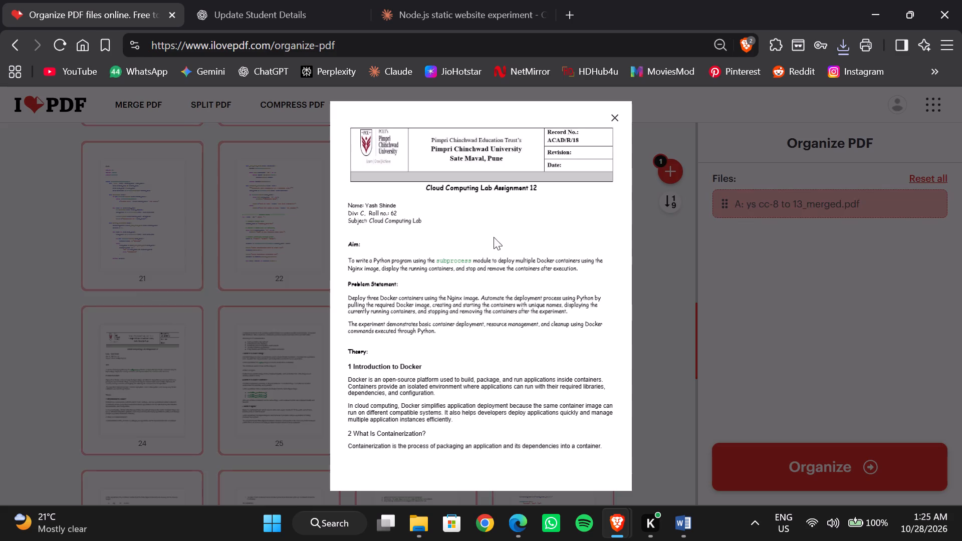
pyautogui.click(613, 119)
pyautogui.hotkey('alt', 'Tab')
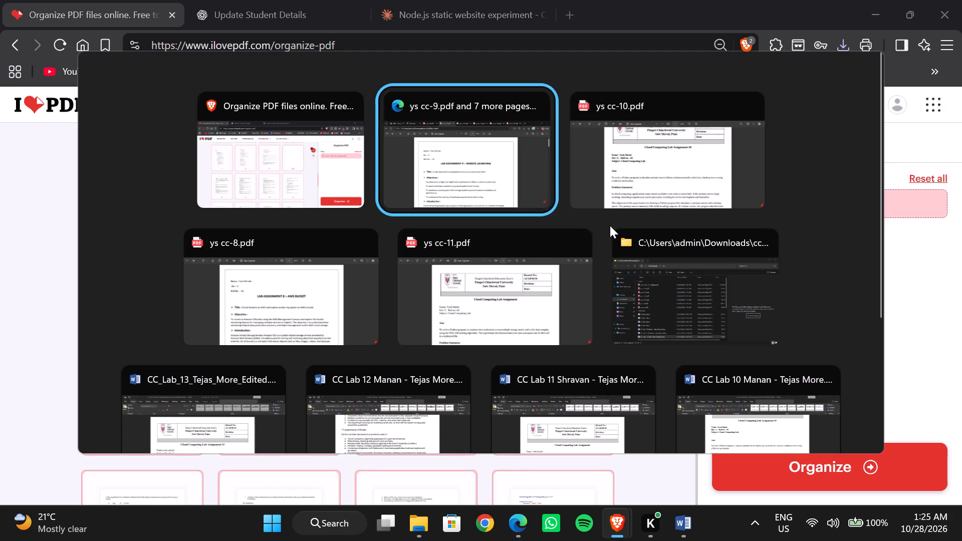
pyautogui.click(569, 4)
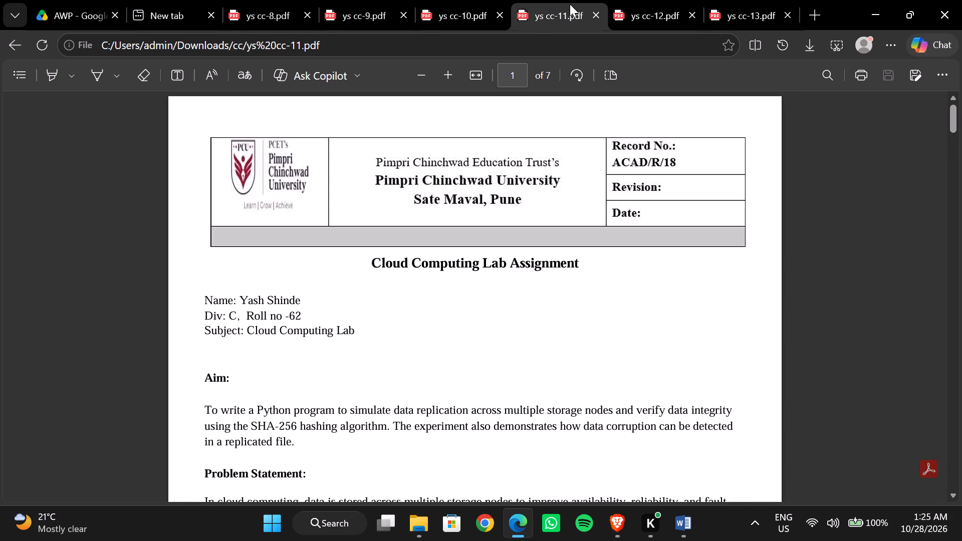
pyautogui.click(460, 0)
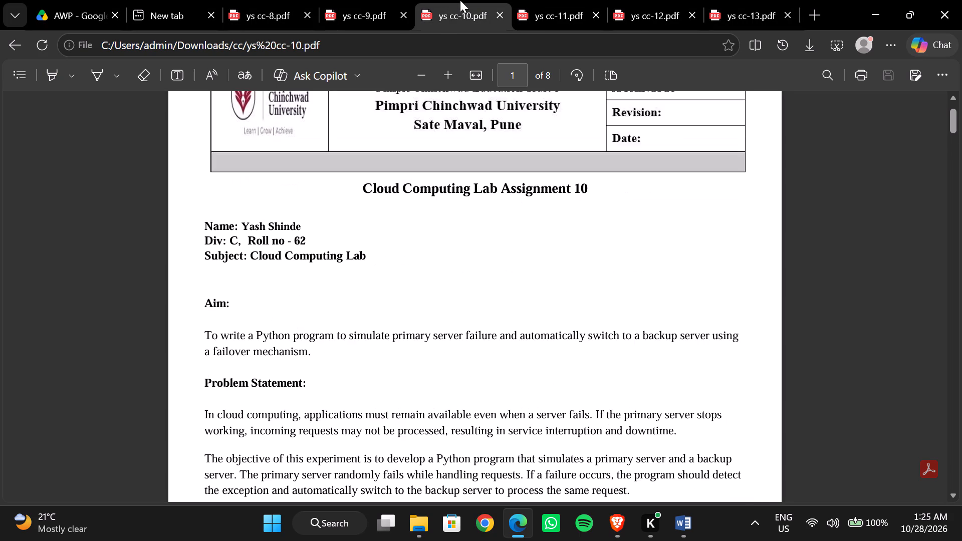
pyautogui.click(553, 6)
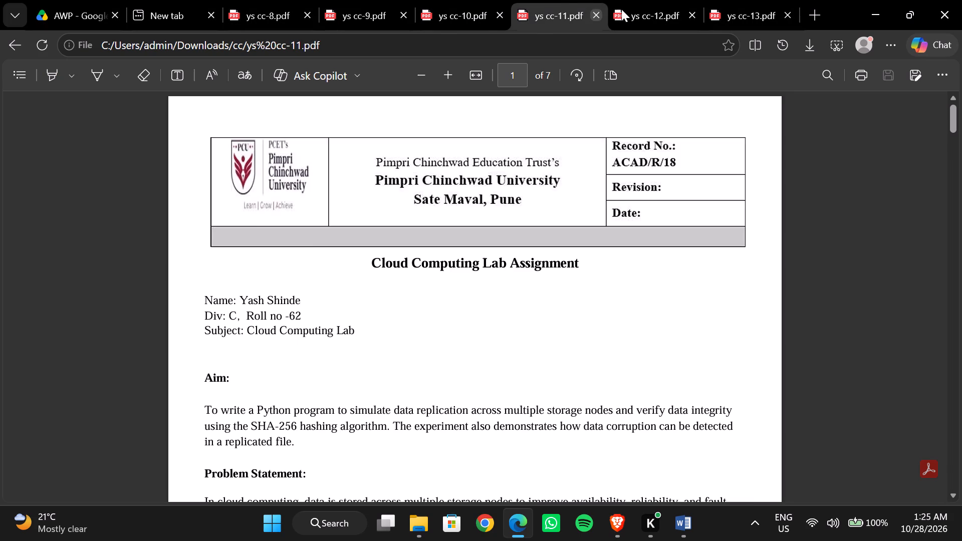
pyautogui.click(646, 12)
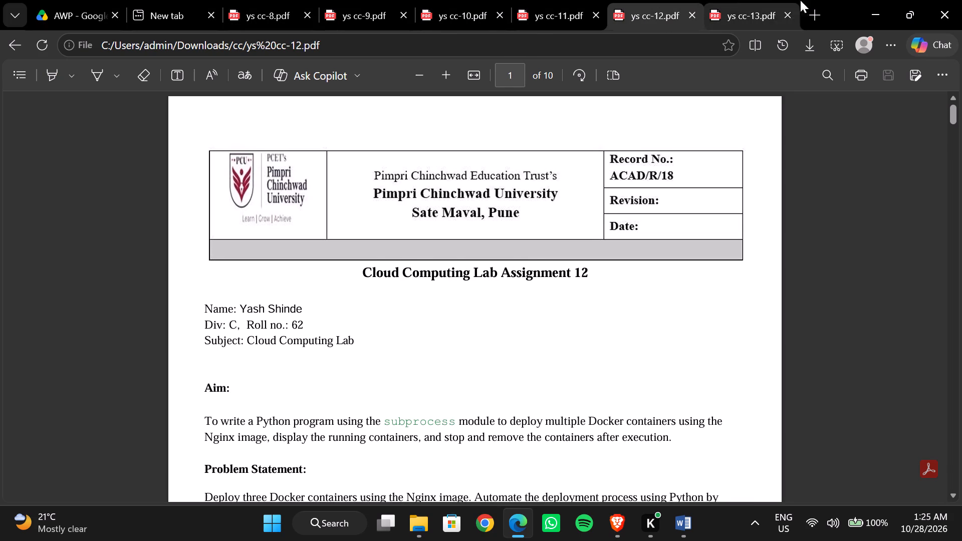
pyautogui.click(755, 0)
pyautogui.hotkey('alt', 'Tab')
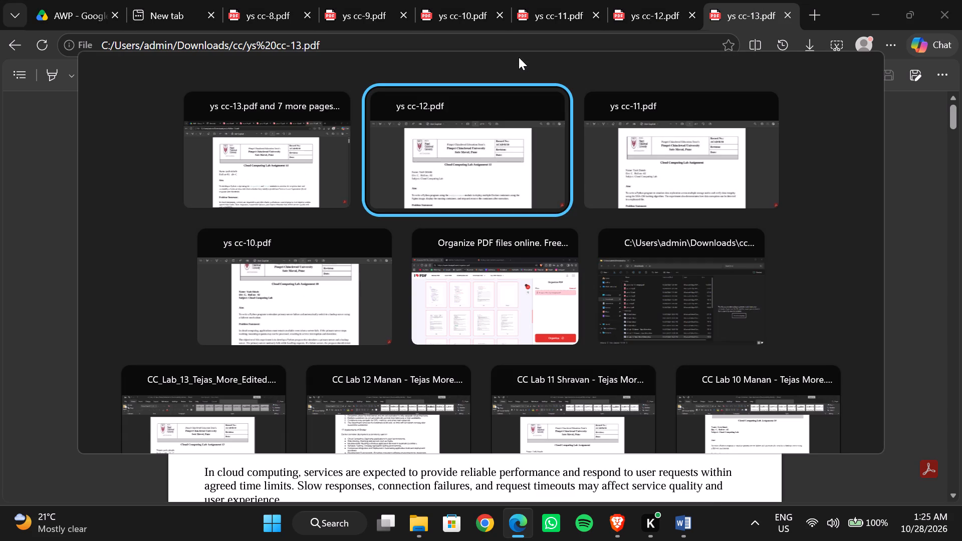
pyautogui.hotkey('alt', 'Tab')
pyautogui.hotkey('alt', 'Tab')
pyautogui.hotkey('alt', 'Tab')
# Process the organized PDF and save it in the cc folder as ys cc-8 to 13_merged_organized.pdf.
pyautogui.scroll(-6, 534, 311)
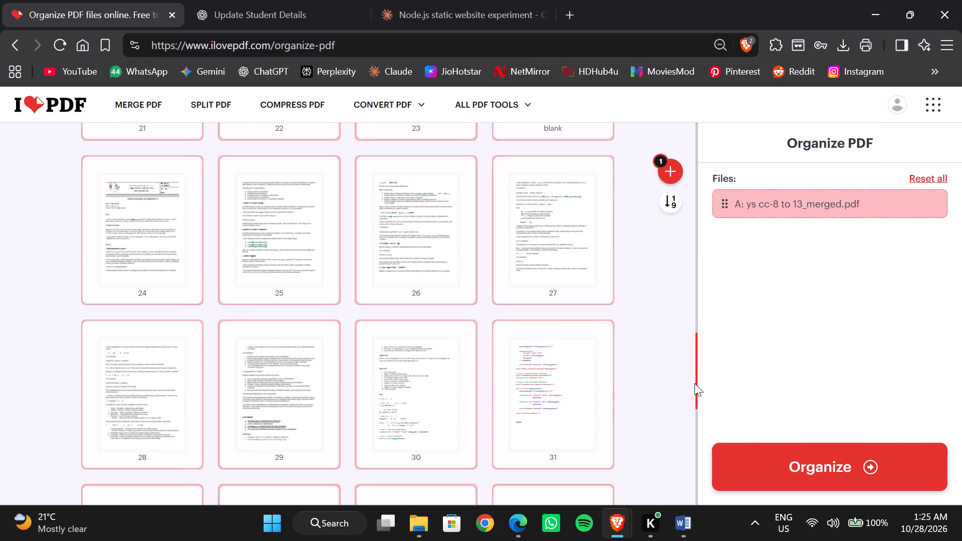
pyautogui.scroll(-13, 681, 374)
pyautogui.scroll(10, 656, 343)
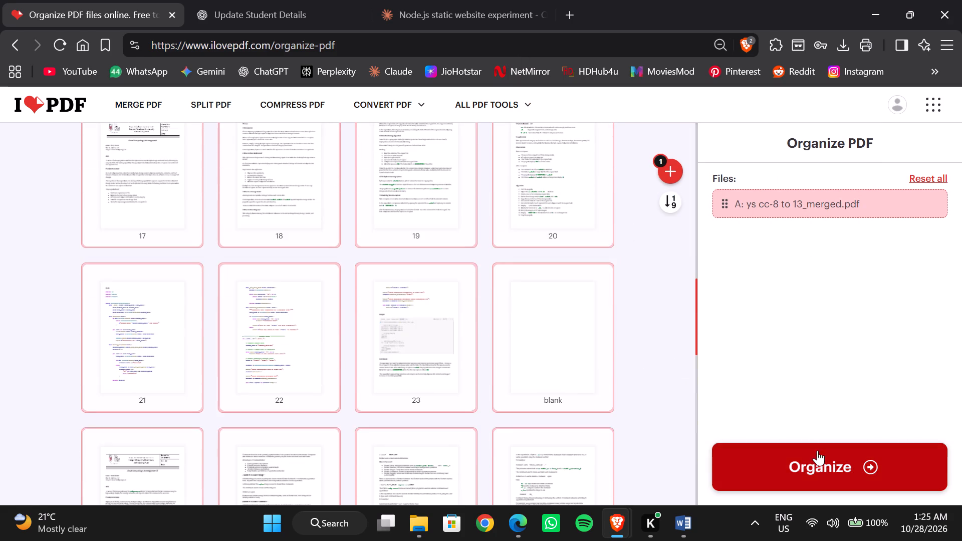
pyautogui.click(817, 450)
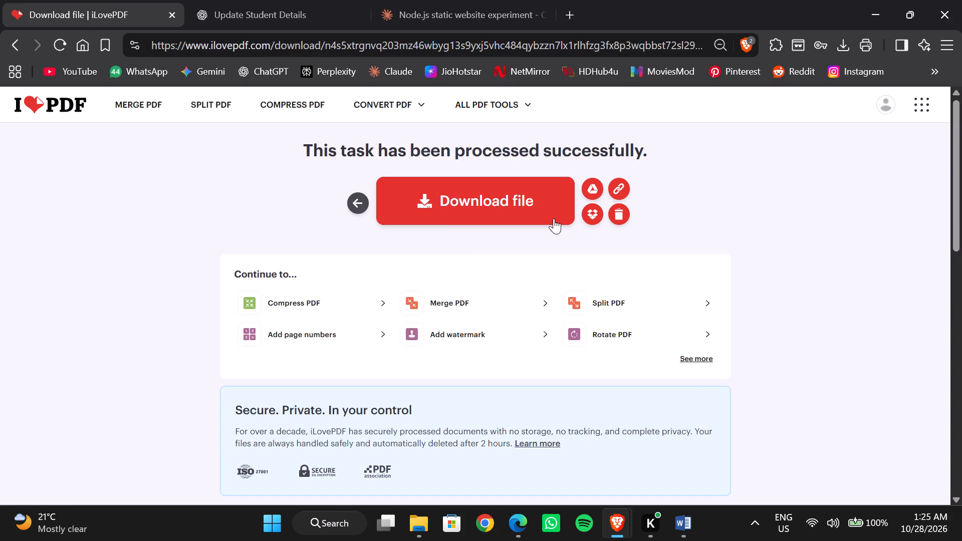
pyautogui.click(548, 215)
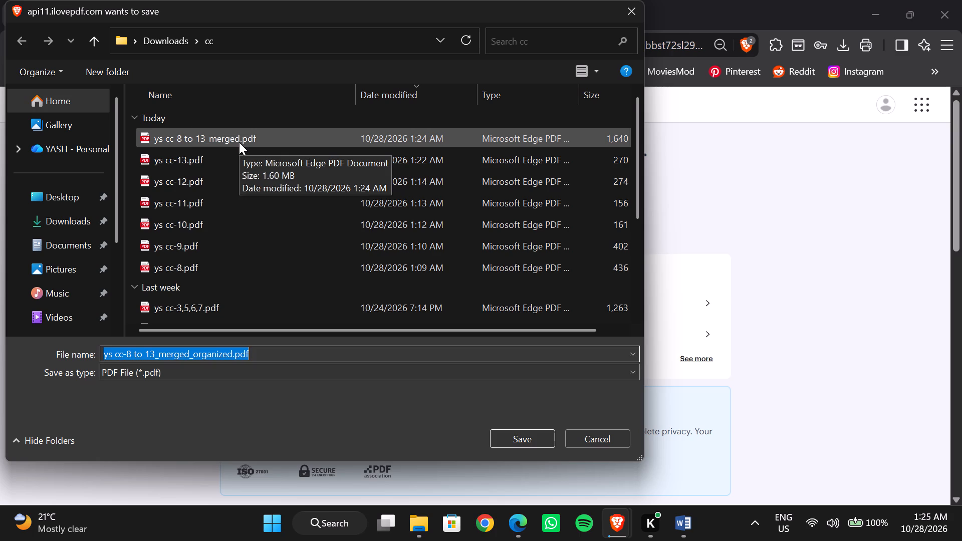
pyautogui.click(538, 435)
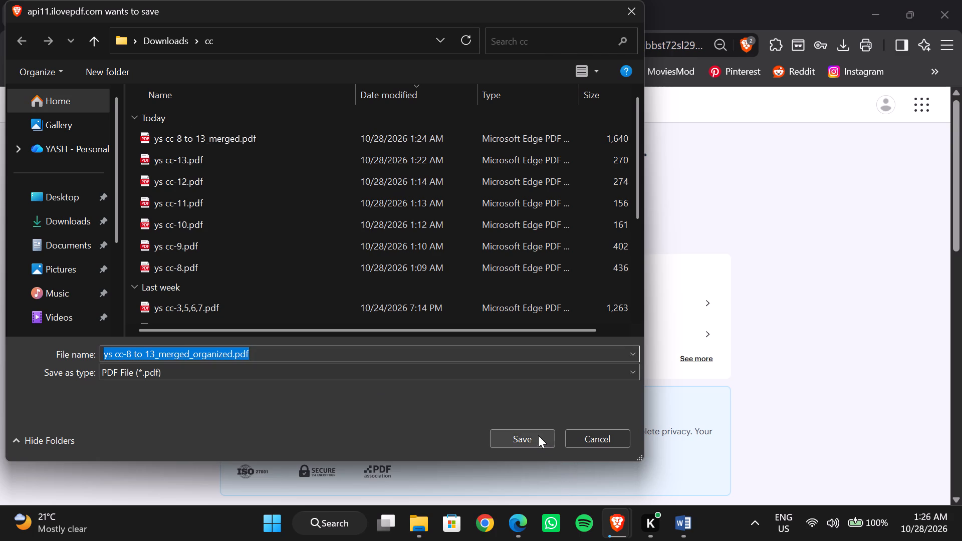